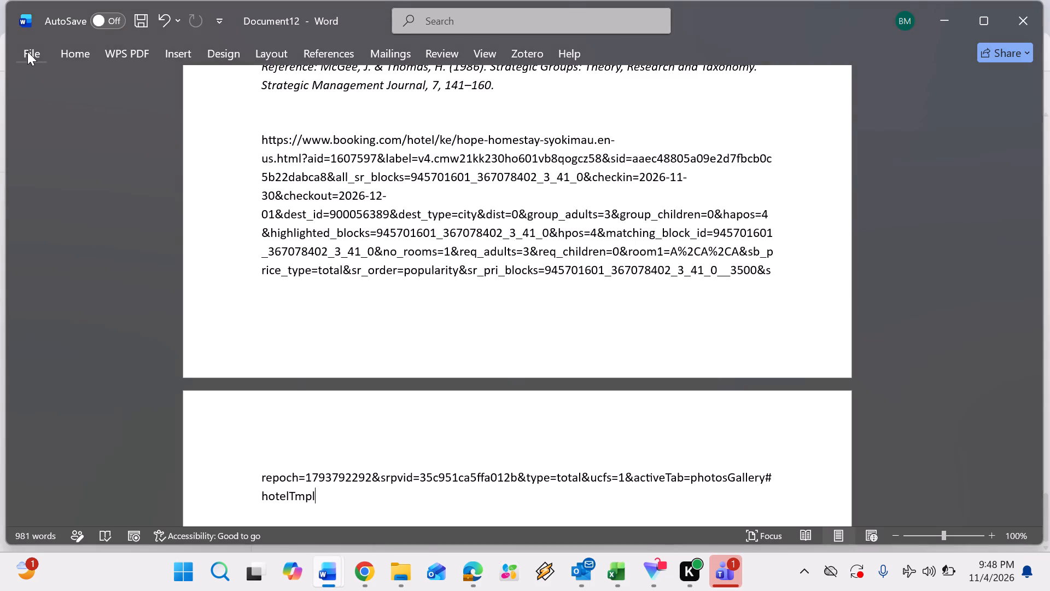
click(78, 126)
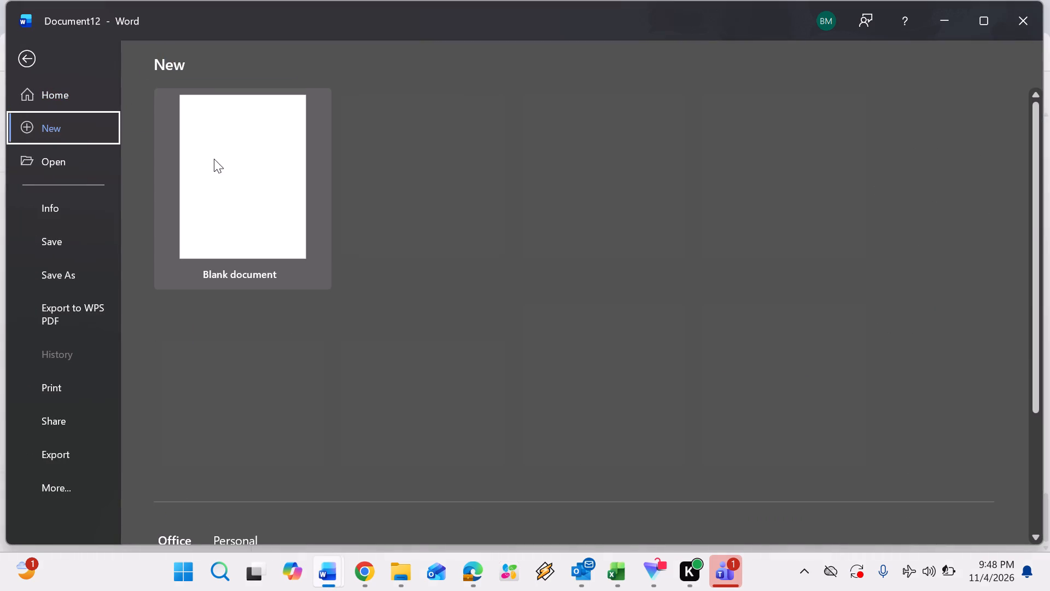
click(214, 158)
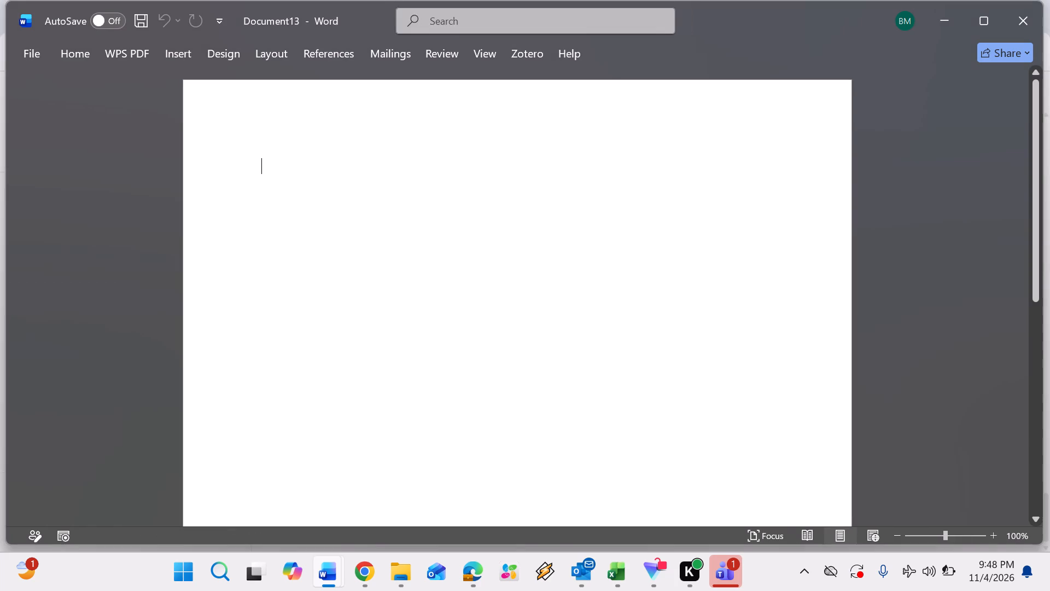
key(ctrl+v)
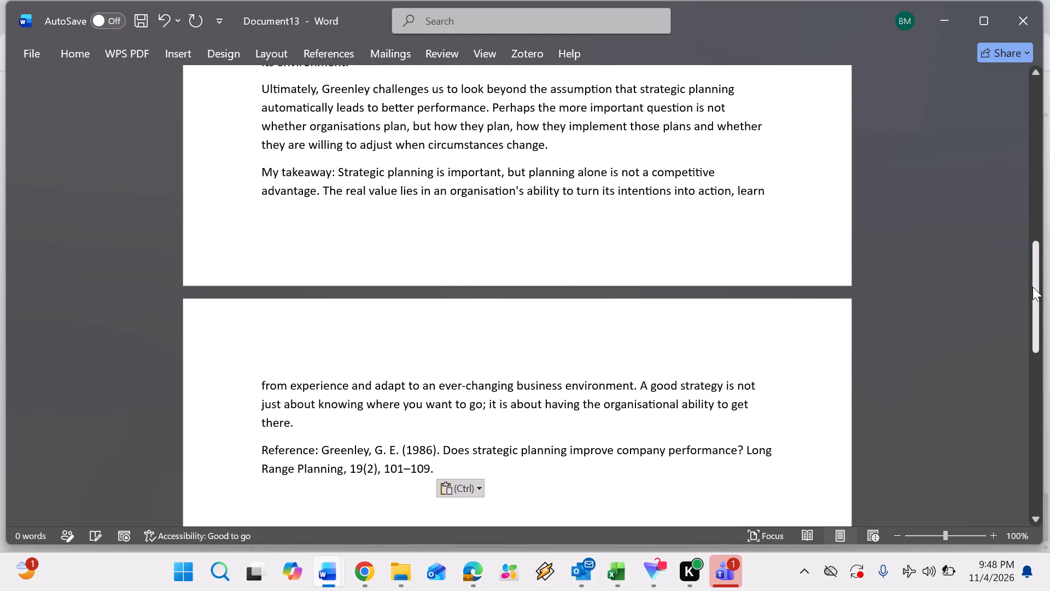
Above the pasted text, write "The assumption is that organisations with well documented strategic plans are more likely to succeed and achieve their objectives as businesses.".
drag(1034, 287, 1032, 148)
drag(1032, 148, 1040, 106)
click(1040, 106)
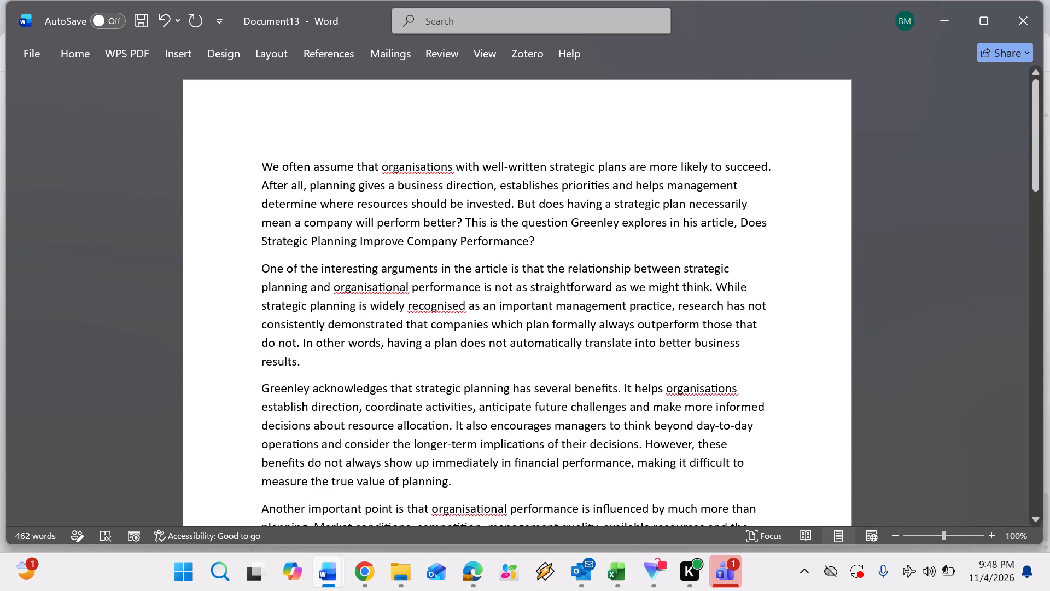
click(258, 169)
key(Return)
key(Return)
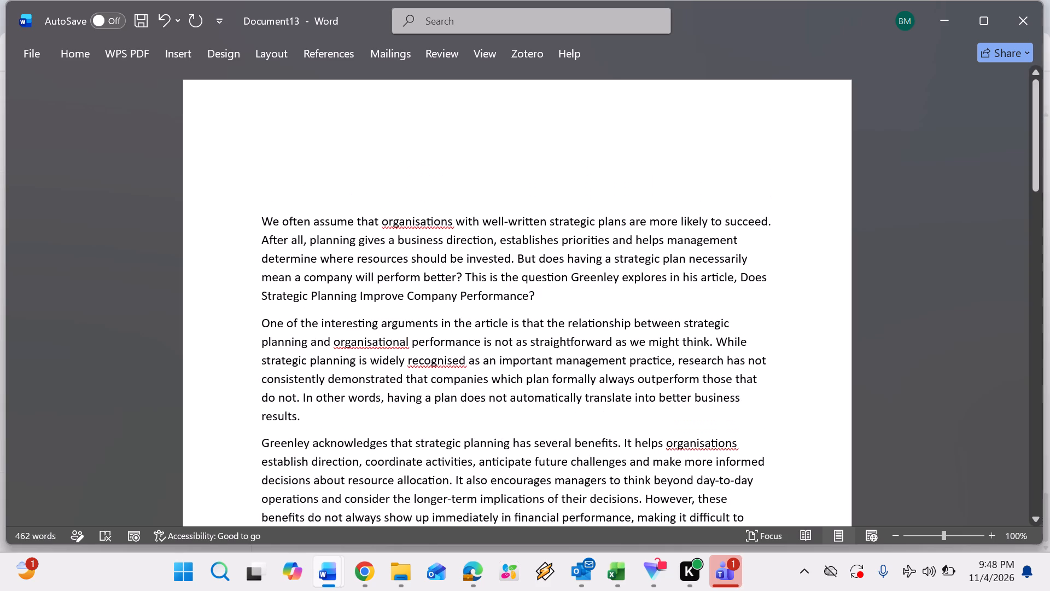
click(273, 194)
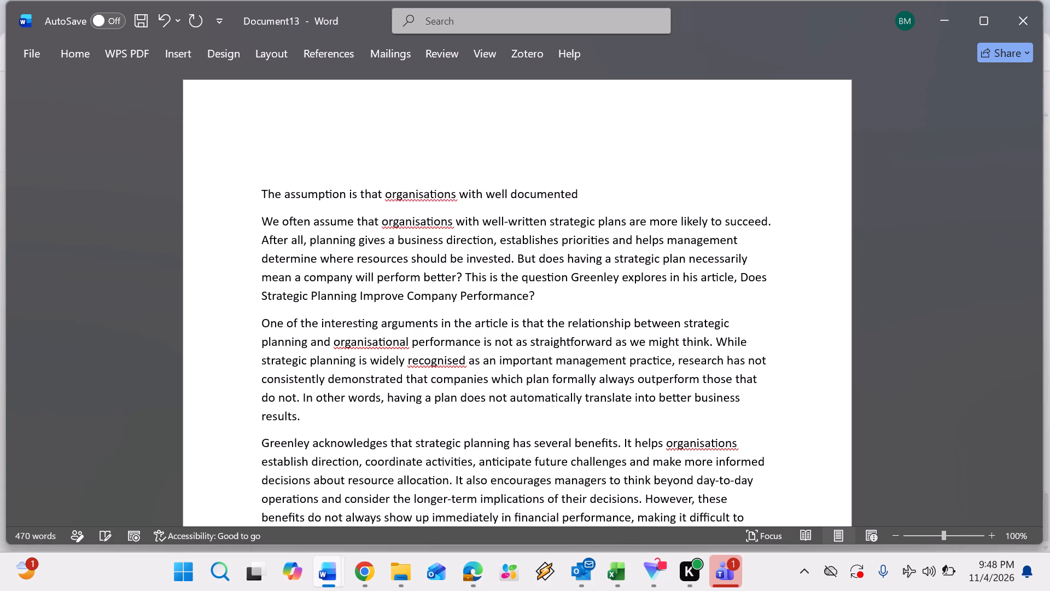
text(strategic plans are more like)
key(space)
key(BackSpace)
text(ly to succeed and achieve their on)
key(BackSpace)
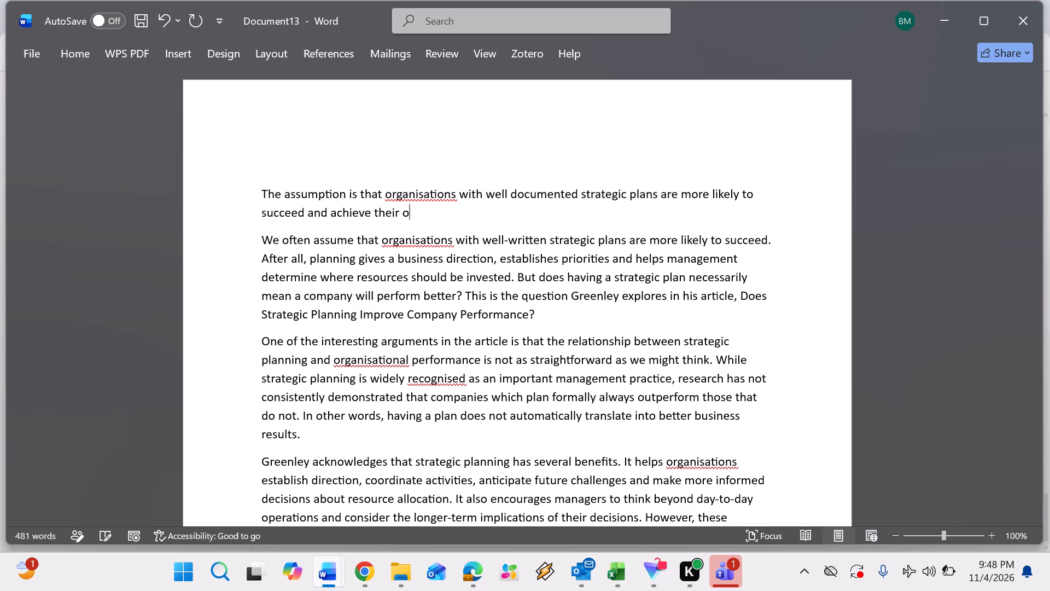
text(bjectives as businessess.)
key(space)
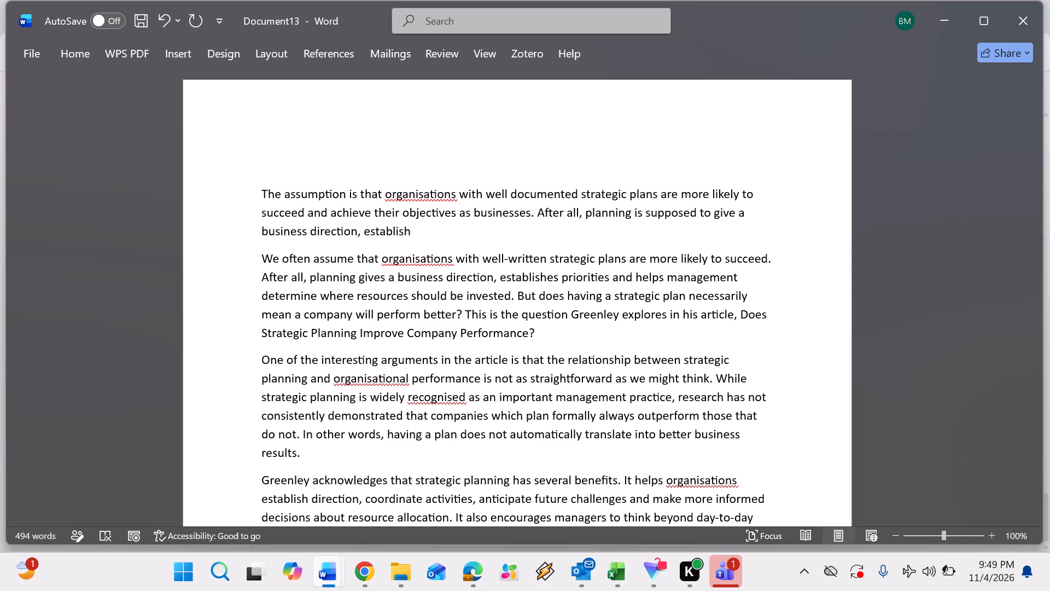
Complete the paragraph with "After all, planning is supposed to give a business direction, establish priorites and helps management dterming where reources should be invested.".
key(space)
text(priorites and helps management)
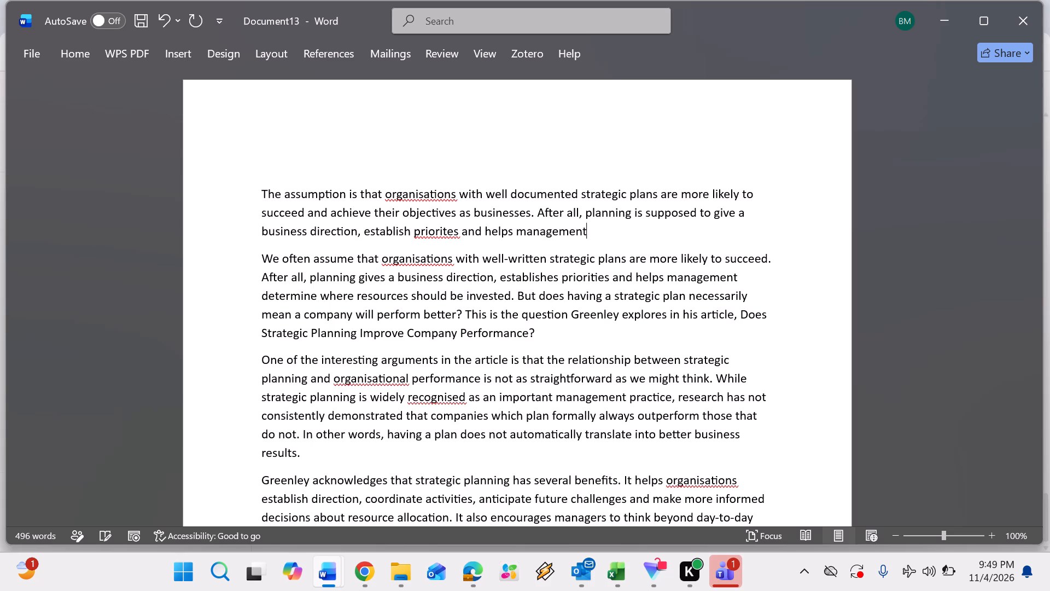
key(space)
text(dterming where)
key(space)
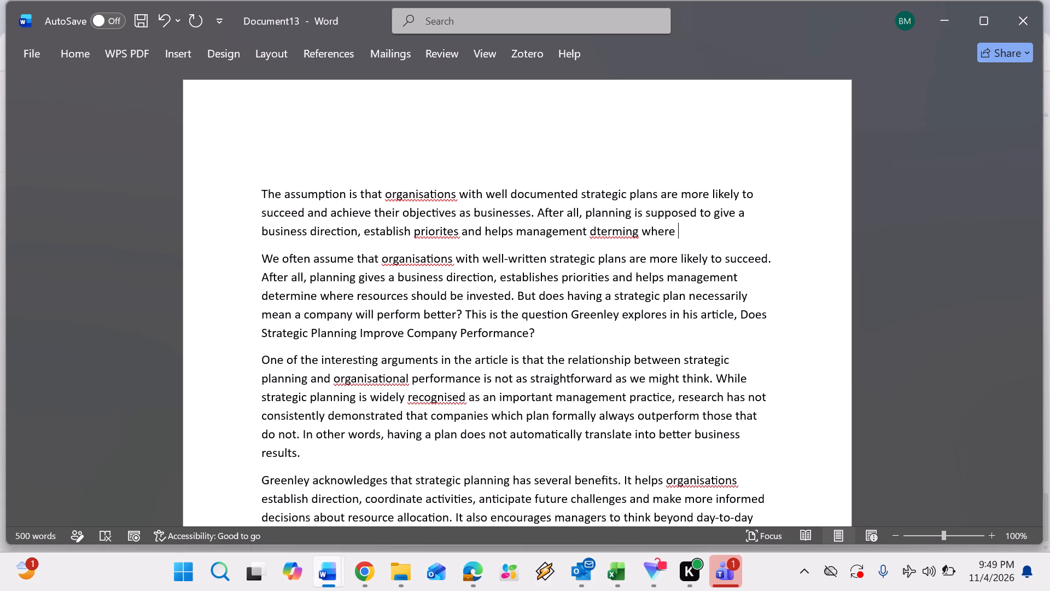
text(reources should be invet)
key(BackSpace)
text(sted.)
key(space)
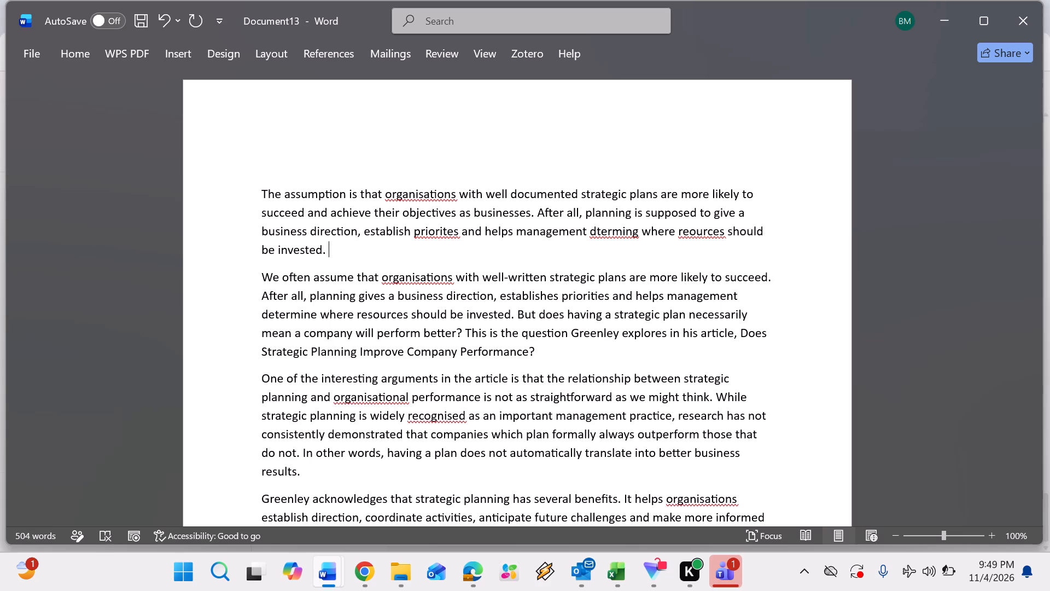
key(Return)
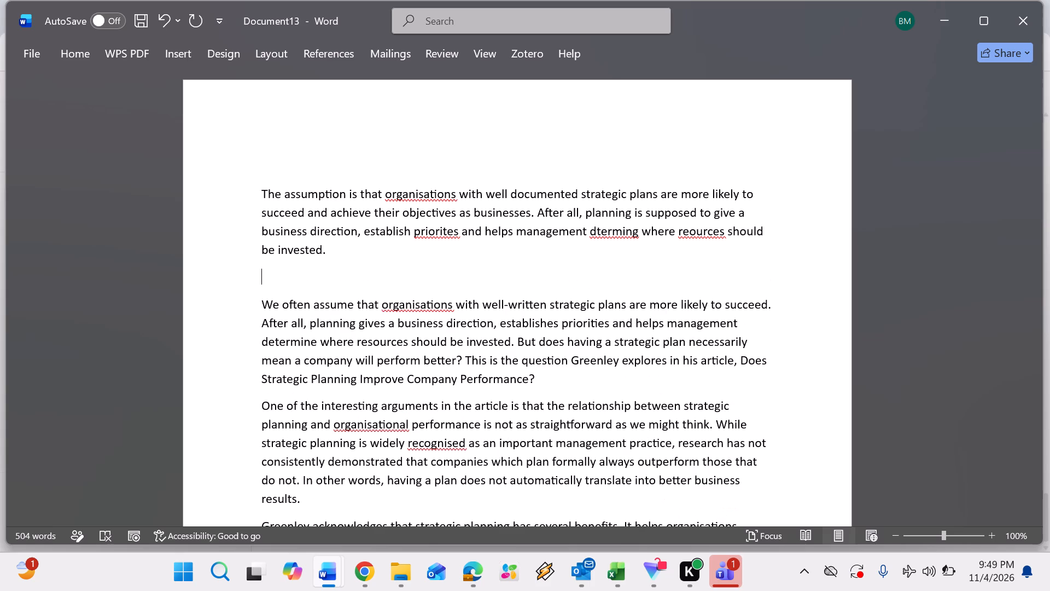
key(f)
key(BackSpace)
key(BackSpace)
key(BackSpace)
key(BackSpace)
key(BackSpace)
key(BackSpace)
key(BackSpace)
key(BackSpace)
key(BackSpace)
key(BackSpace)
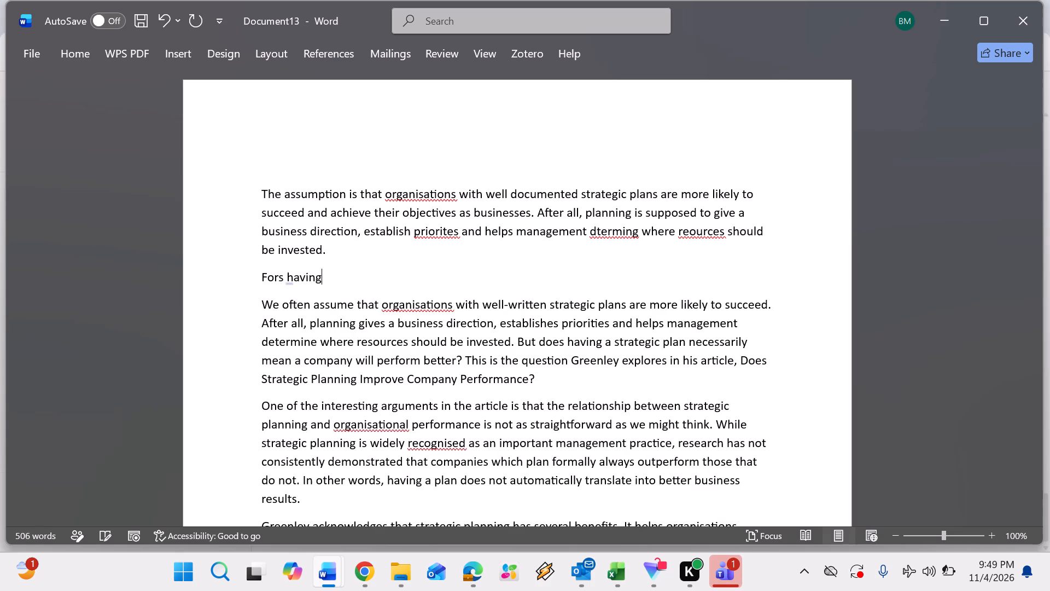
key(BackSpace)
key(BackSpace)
Start the second paragraph with the question "Does having a strategic plan really mean that a company will perform better?".
key(BackSpace)
key(BackSpace)
key(BackSpace)
text(oes t)
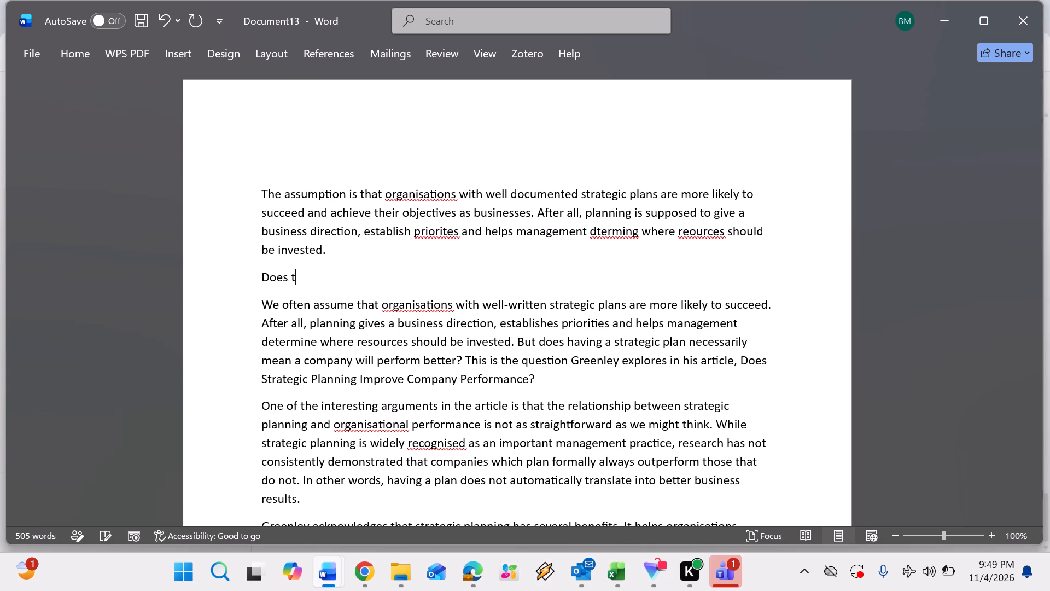
key(BackSpace)
text(having a strae)
key(BackSpace)
text(tegic plan really mean)
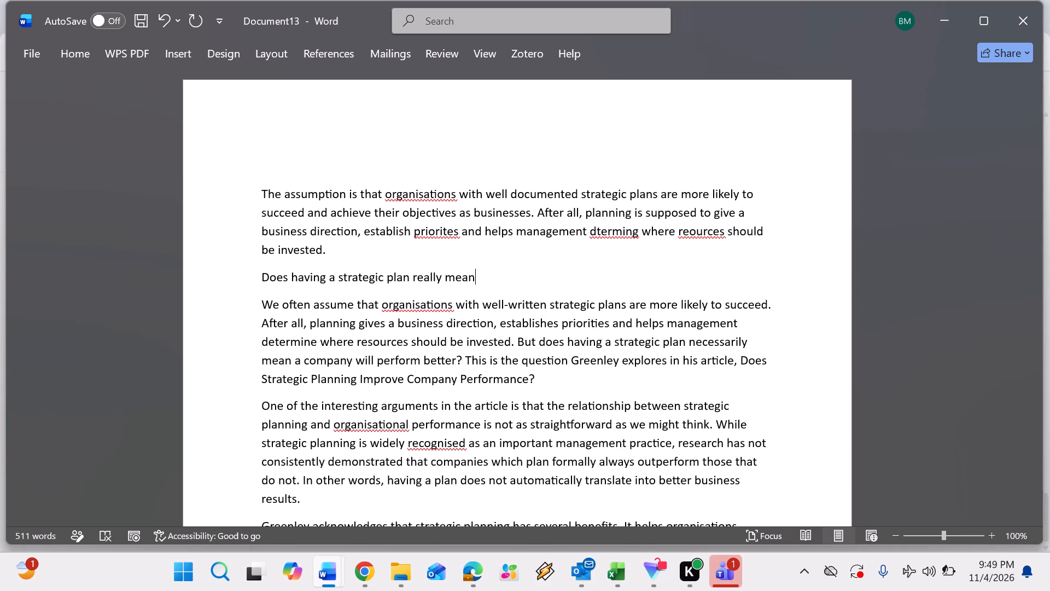
key(space)
text(that a company wil)
key(space)
key(BackSpace)
text(l perform better)
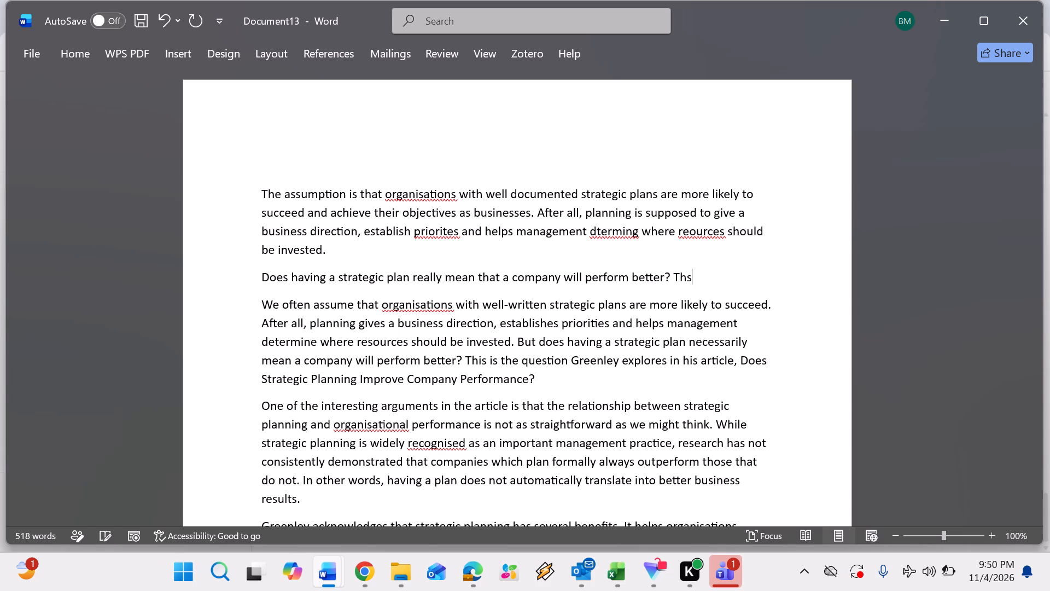
Continue the second paragraph with "This is what Greenley explored in his article Does Strategic Planning Improve Company Performance?".
key(BackSpace)
text(is is what)
key(space)
text(reenley explored)
key(space)
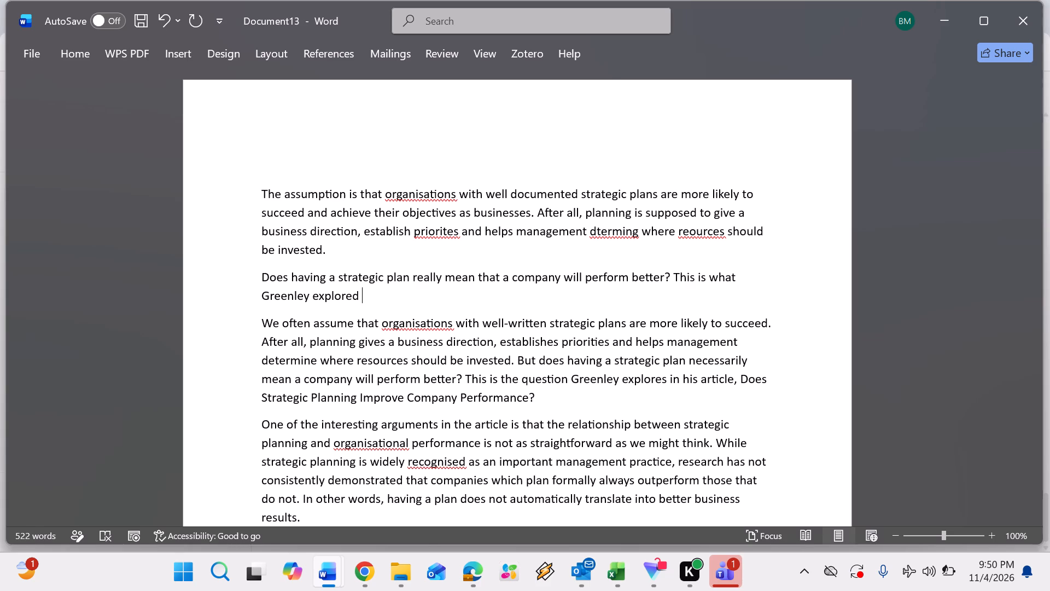
text(in his article)
key(space)
text(es)
key(space)
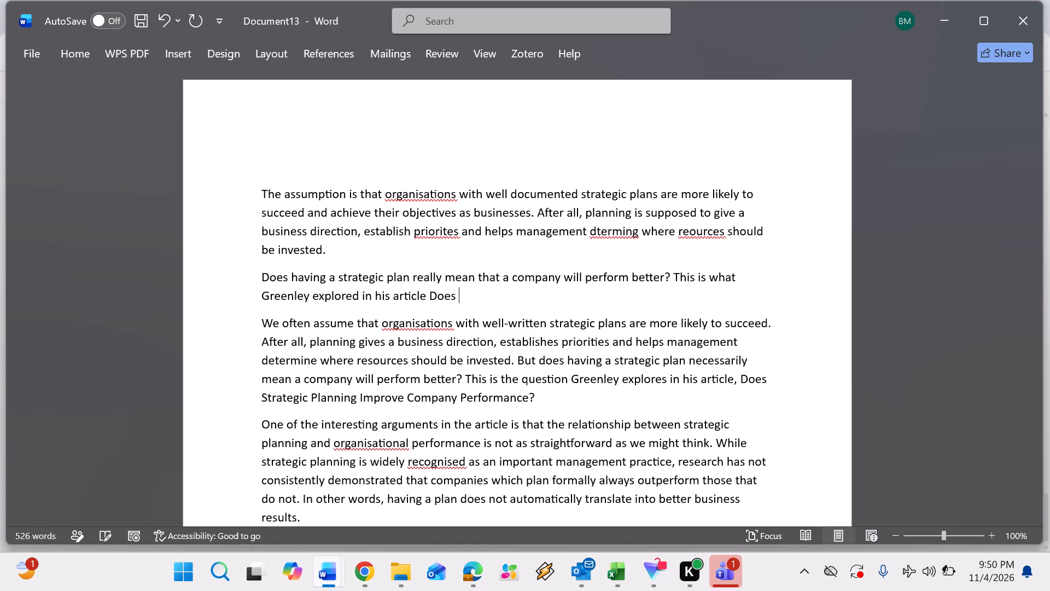
key(BackSpace)
key(BackSpace)
key(BackSpace)
key(BackSpace)
text(tegic)
key(space)
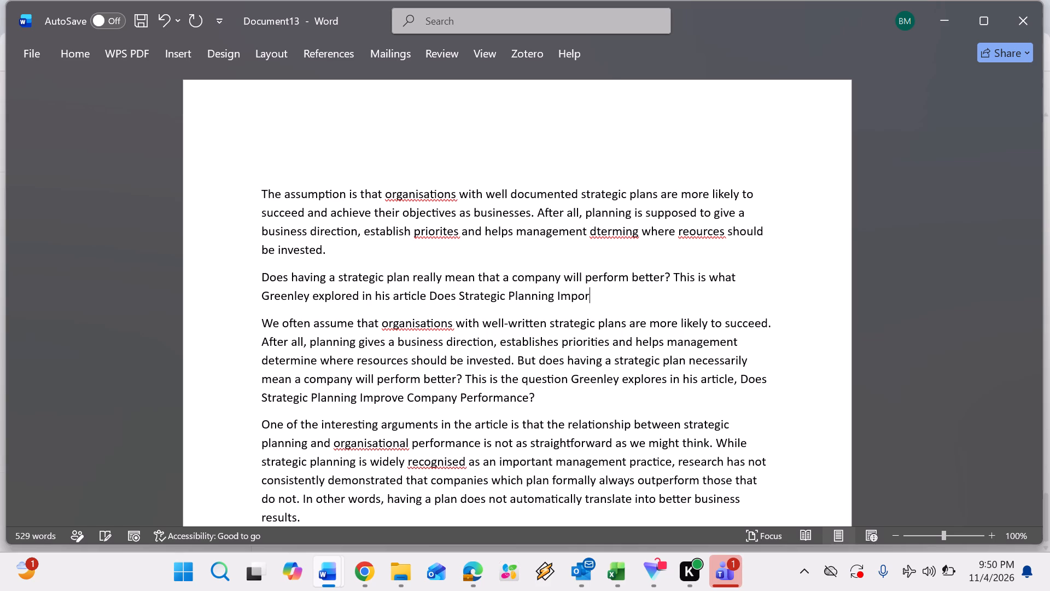
key(BackSpace)
key(BackSpace)
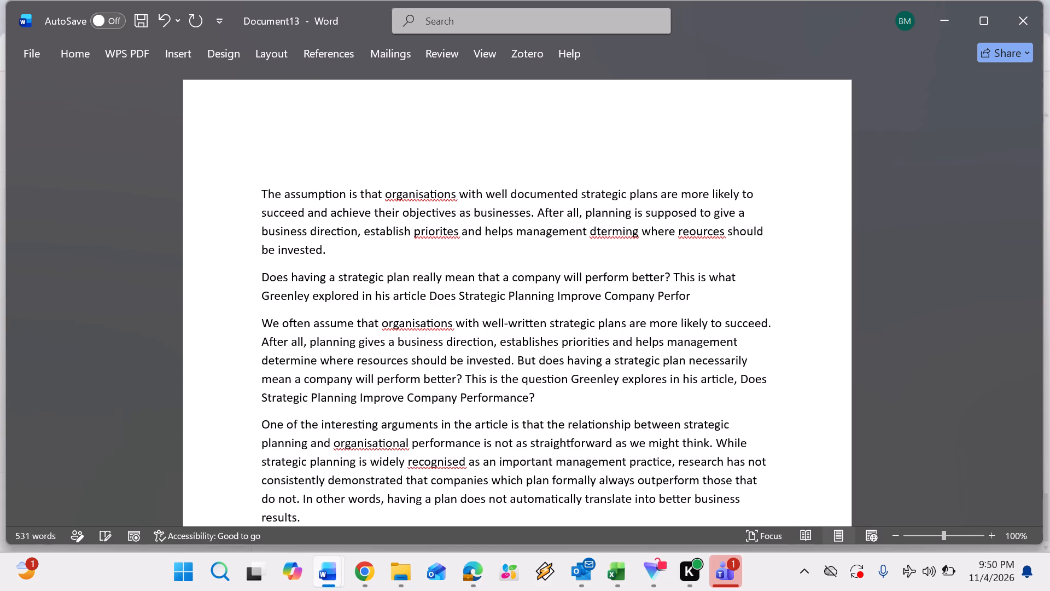
key(BackSpace)
key(BackSpace)
text(ne)
key(BackSpace)
text(ce?)
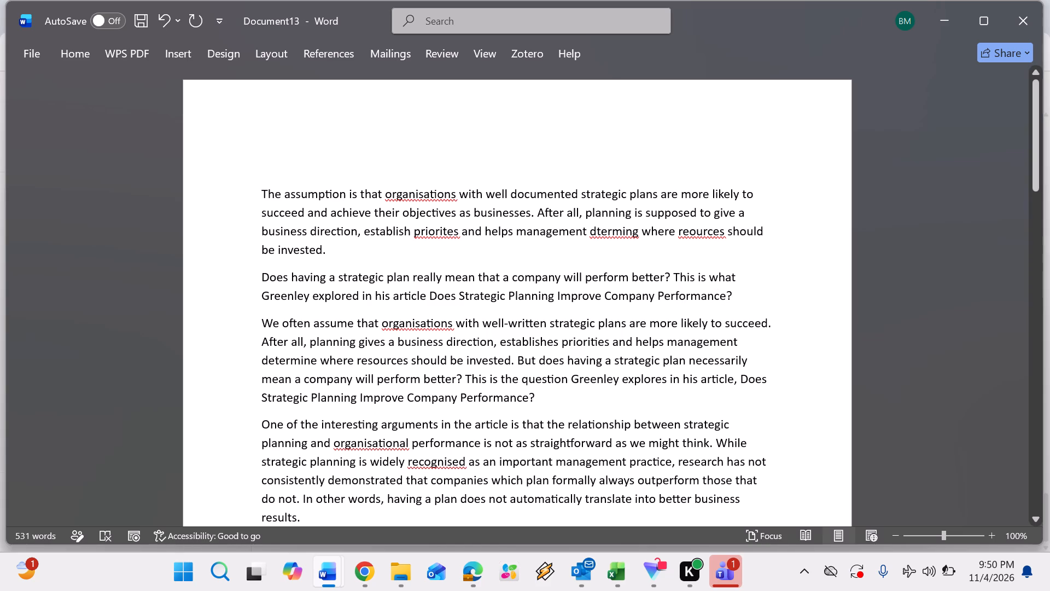
Delete the pasted paragraph beginning "We often assume that organisations with well-written strategic plans".
drag(547, 397, 328, 315)
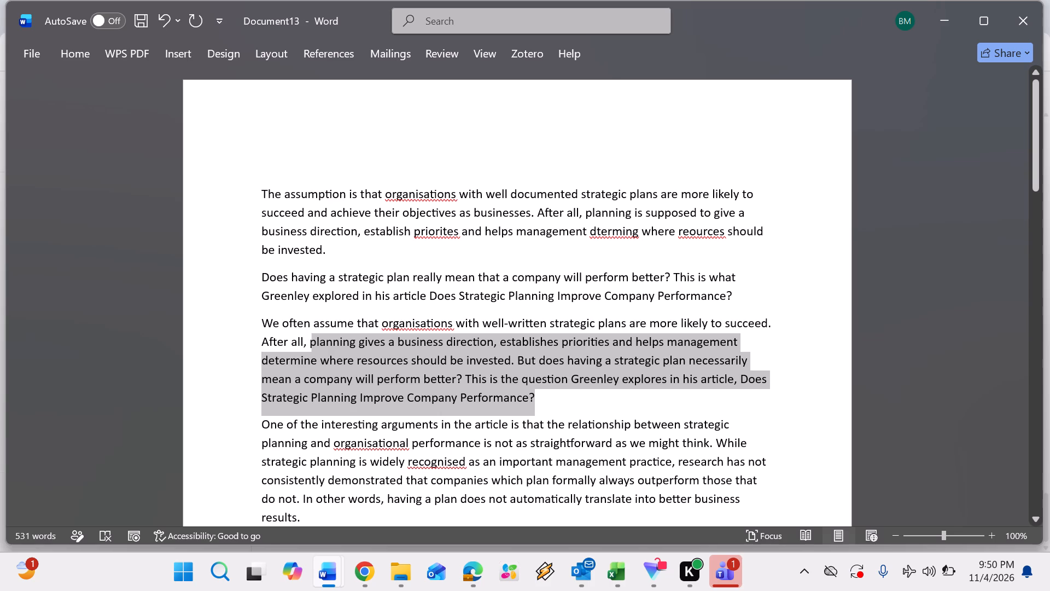
drag(328, 315, 277, 337)
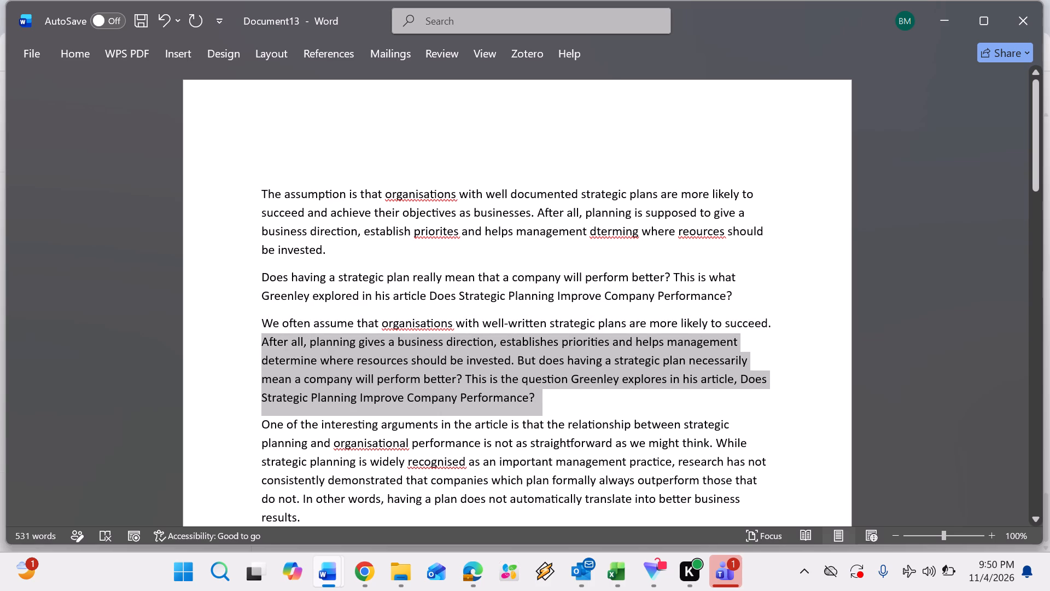
drag(277, 337, 267, 329)
click(267, 329)
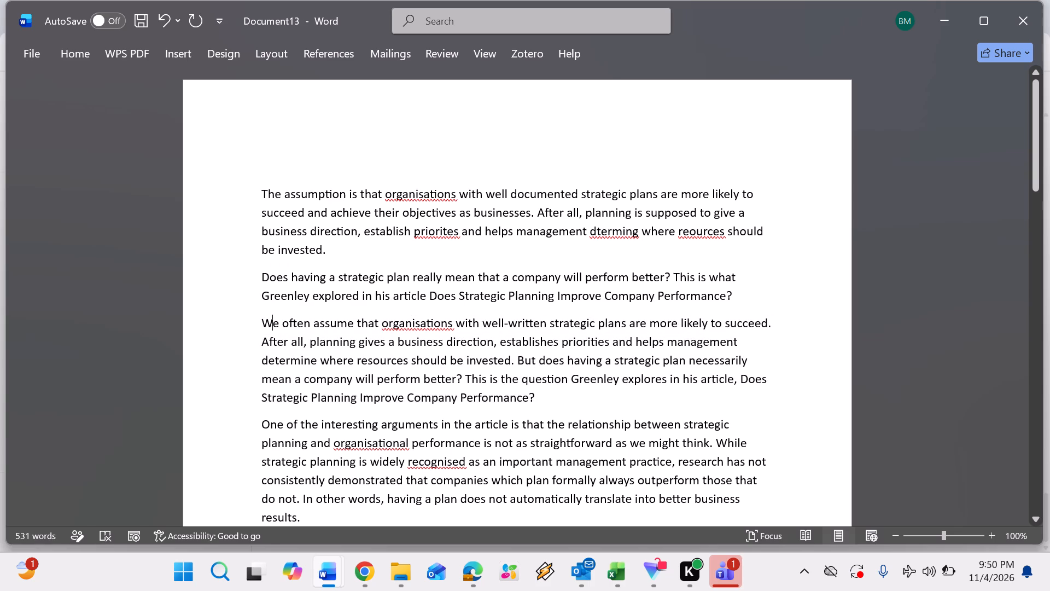
drag(267, 321, 487, 375)
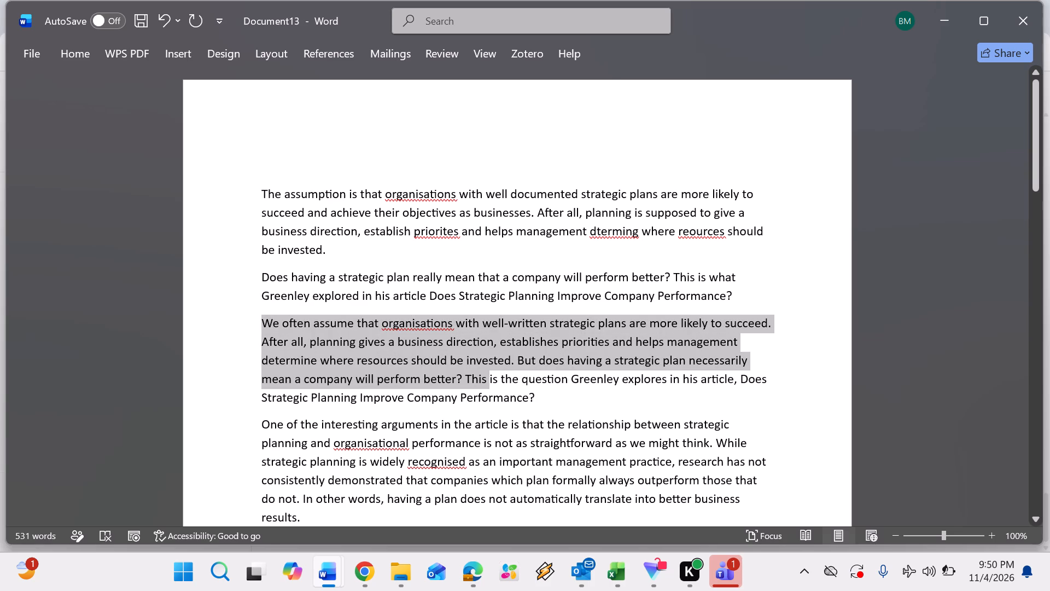
drag(487, 375, 553, 395)
key(BackSpace)
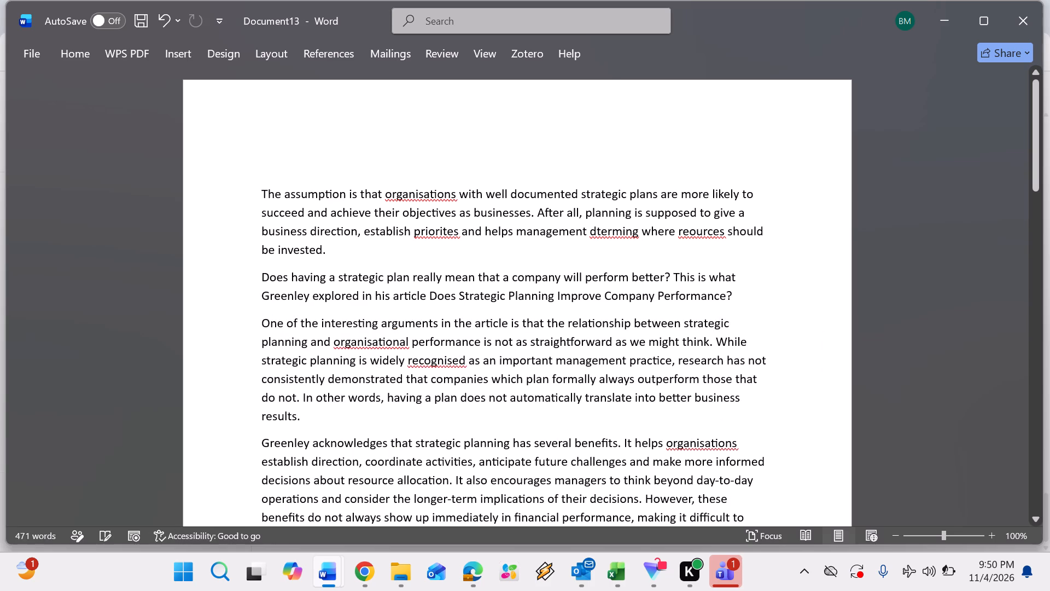
Start a third paragraph below the Greenley question with "The relationship between strategic planning and organisational performance".
click(744, 299)
key(Return)
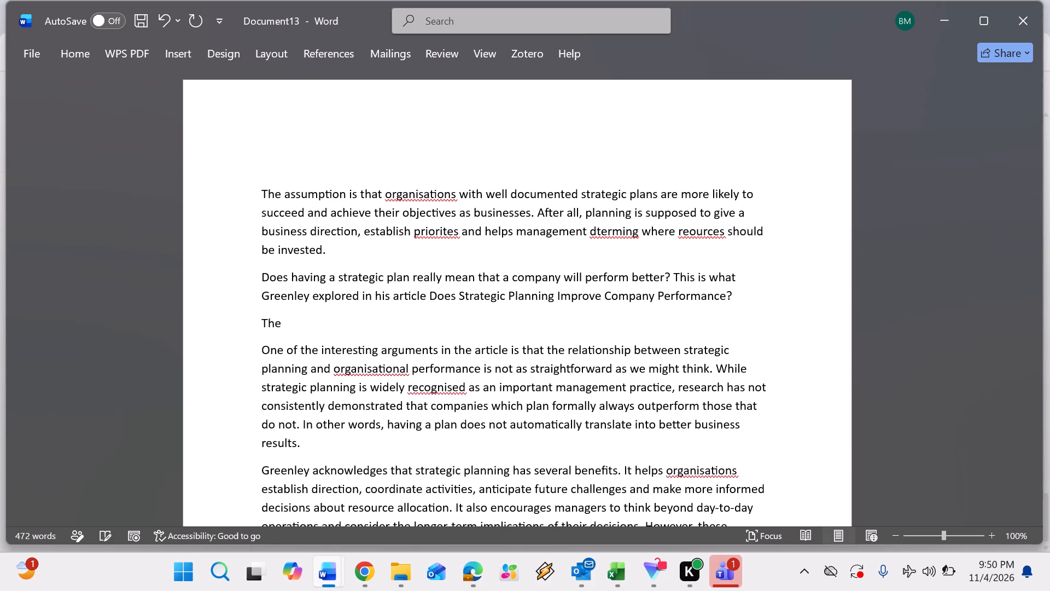
text(relationship between strategic)
key(space)
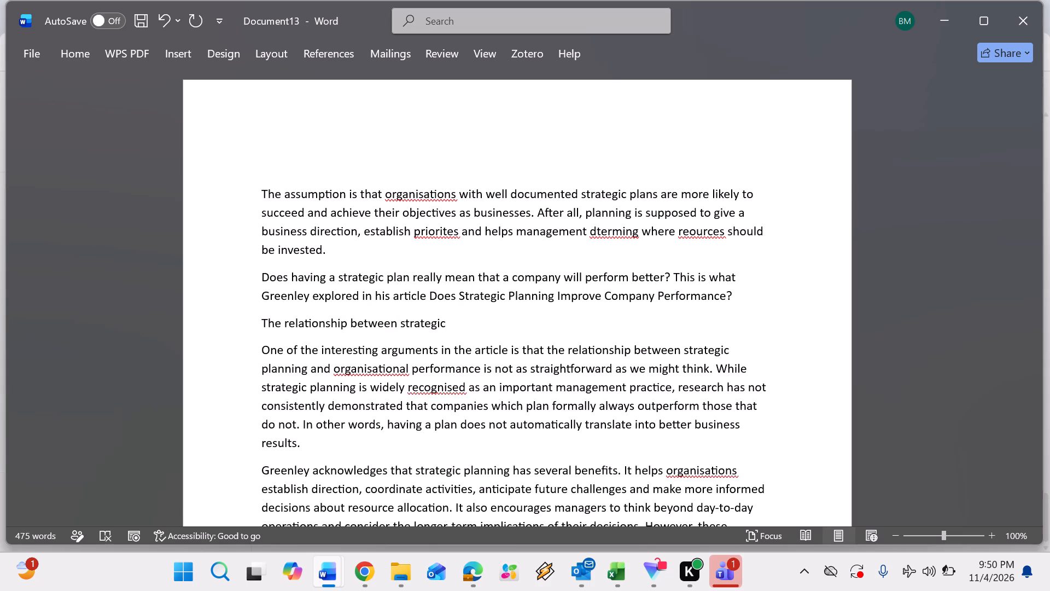
text(planning and organosa)
key(BackSpace)
key(BackSpace)
key(BackSpace)
text(isaton)
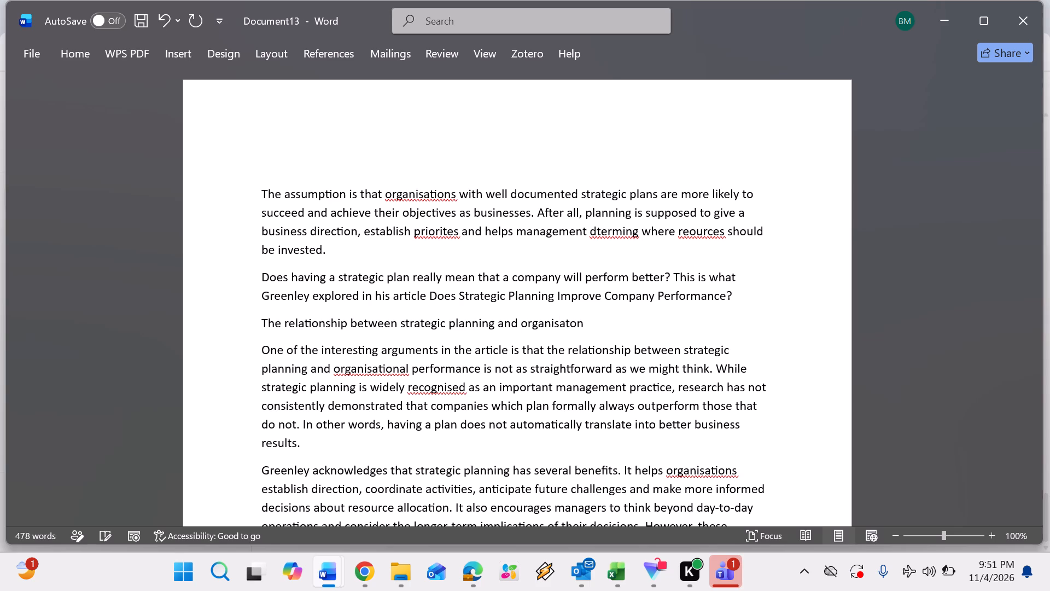
key(BackSpace)
key(BackSpace)
text(iona)
key(space)
key(BackSpace)
key(space)
key(BackSpace)
key(BackSpace)
text(al perfomance)
key(space)
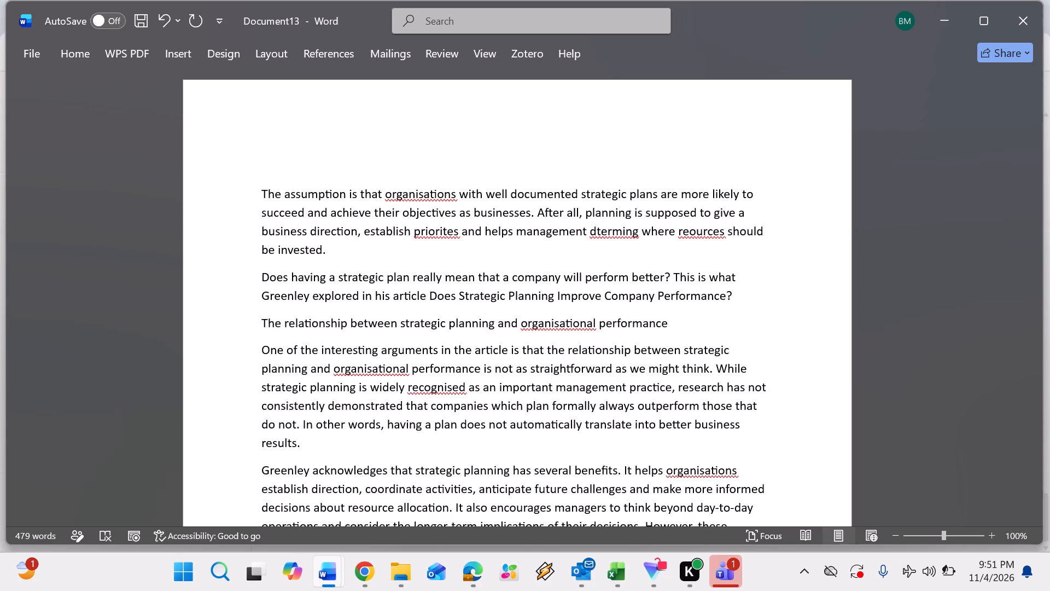
Complete the third paragraph's opening sentence with "is not as straightforward as we might think.".
text(is not as straightforward as)
key(space)
text(we might think/)
key(space)
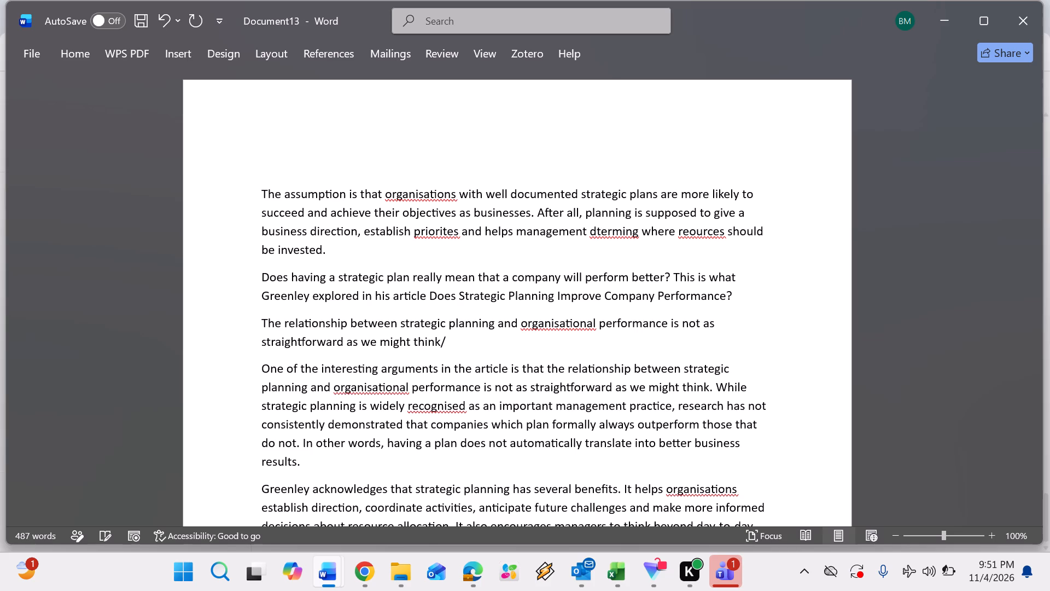
key(BackSpace)
key(BackSpace)
text(.)
key(space)
Continue the third paragraph with "Strategic Management is widely considered as an important management practice, research has not".
key(BackSpace)
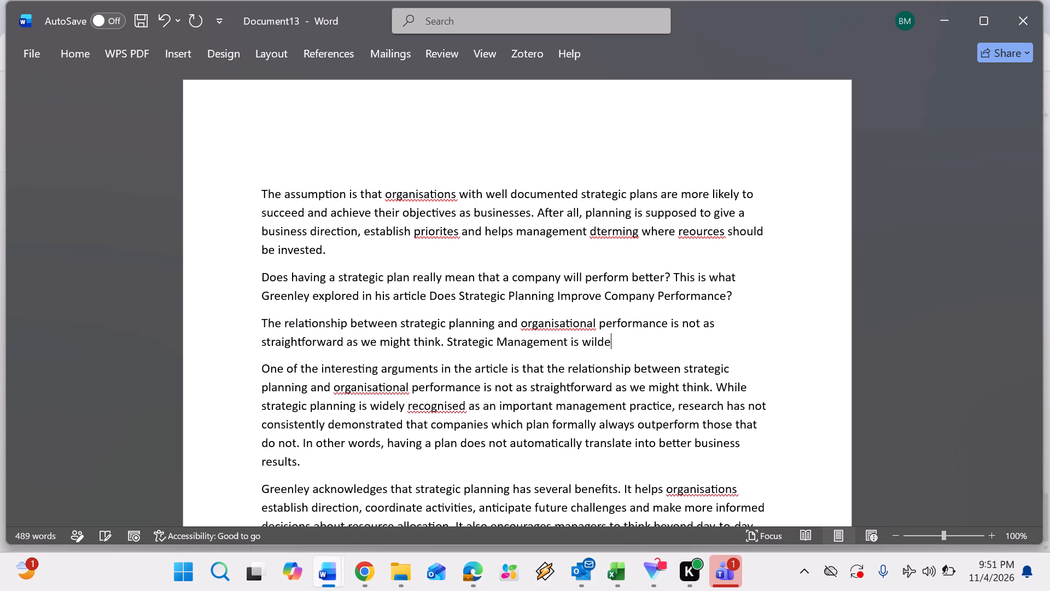
key(BackSpace)
key(BackSpace)
key(BackSpace)
text(dely considre)
key(BackSpace)
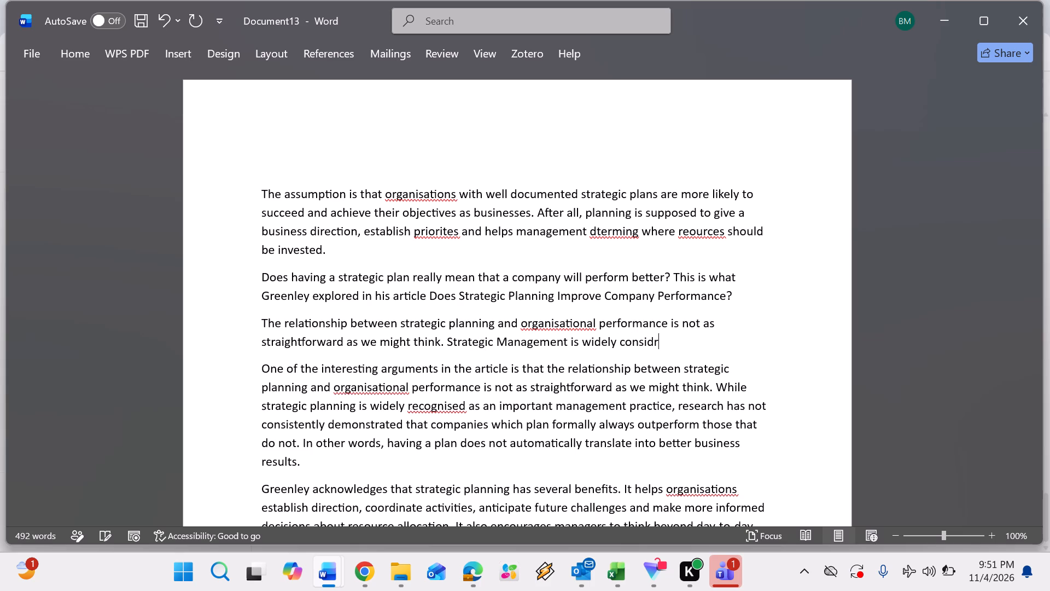
key(BackSpace)
text(ered)
key(space)
text(as an important management practive)
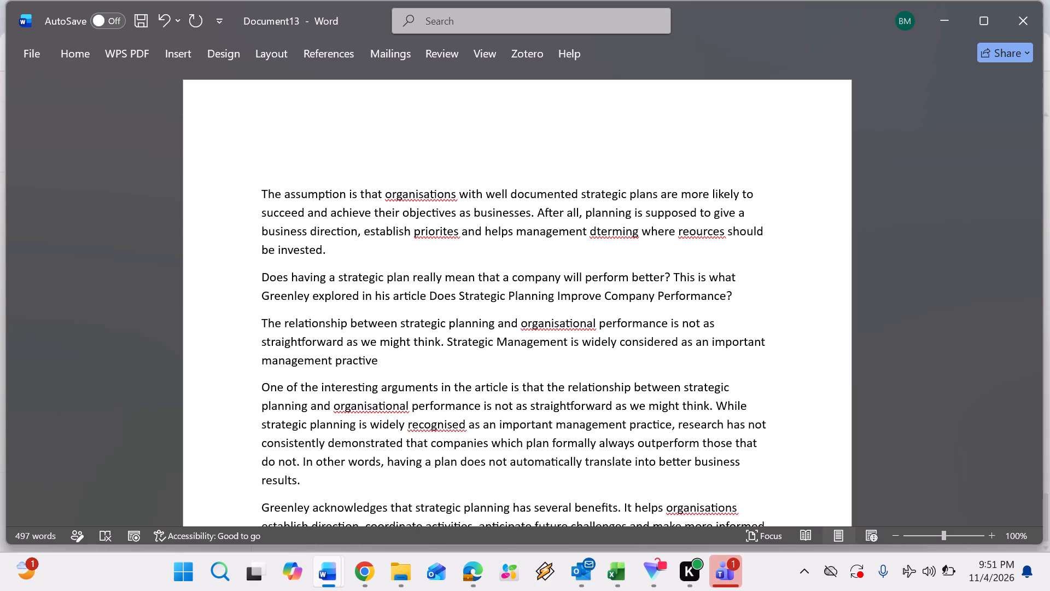
key(BackSpace)
key(BackSpace)
text(ce, reseac)
key(y)
key(BackSpace)
key(BackSpace)
text(rch has not)
key(space)
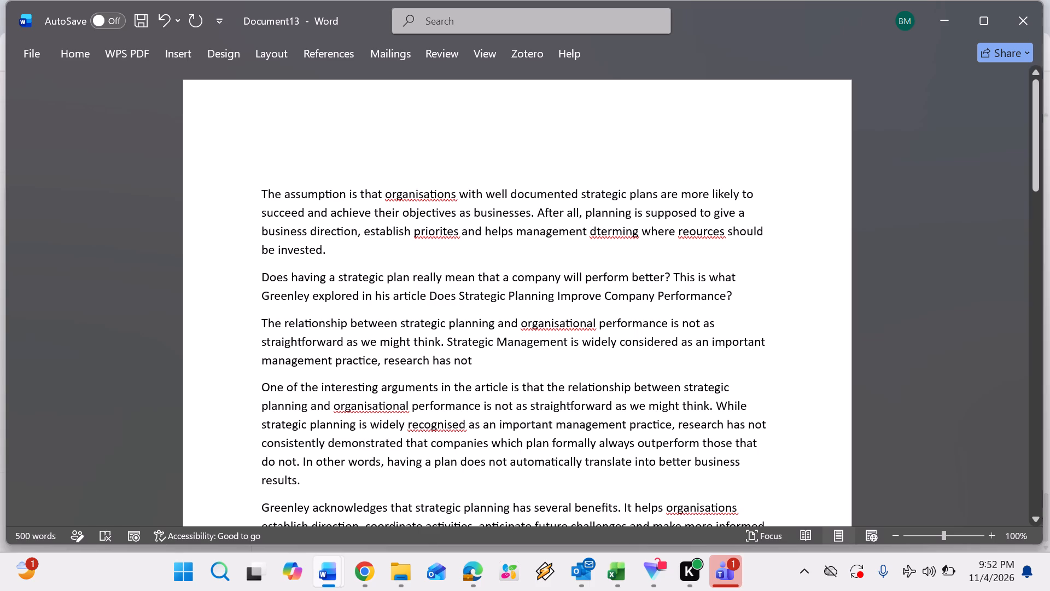
Complete the sentence with "demonstratetd that companies which plan formally outperfome those who do not.".
text(demonstratetd)
key(space)
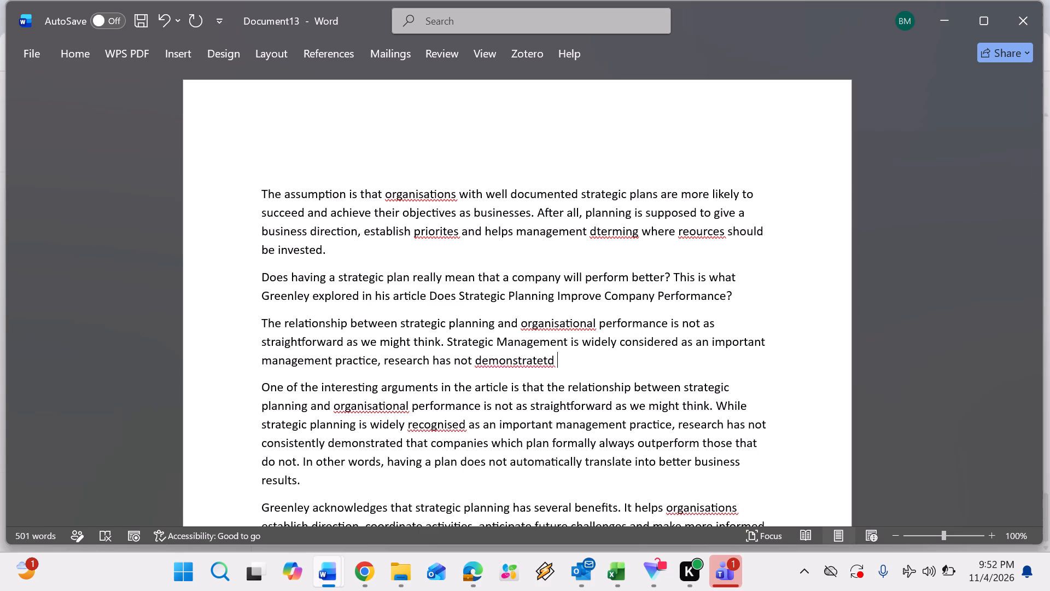
text(that companie)
text(s which plan formally ou)
text(tpef)
key(BackSpace)
text(rfome)
key(space)
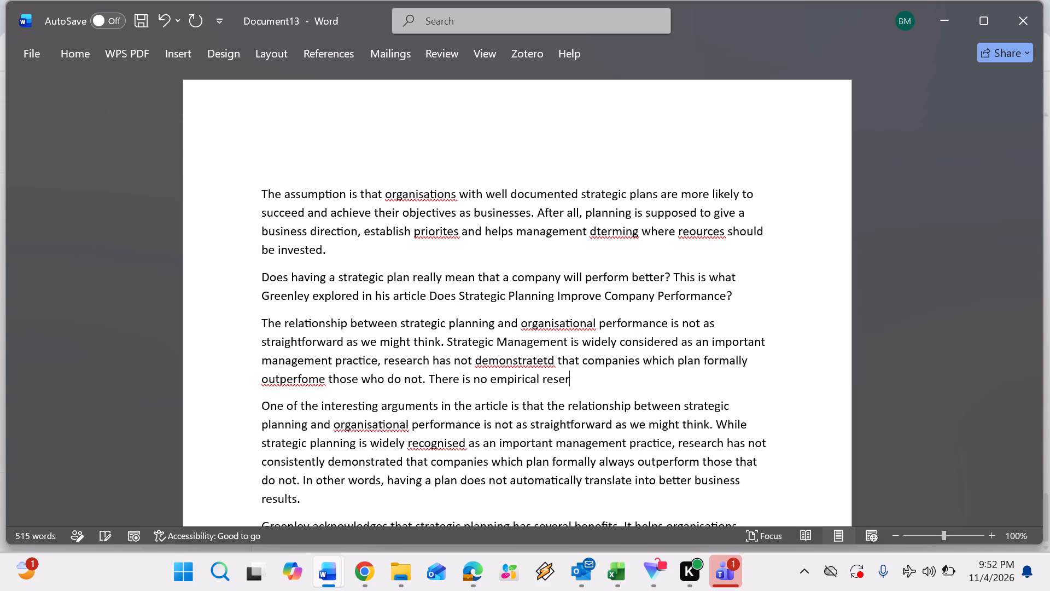
End the third paragraph with the sentence "There is no empirical findings that would support this.".
key(BackSpace)
key(BackSpace)
key(BackSpace)
key(BackSpace)
key(BackSpace)
key(BackSpace)
key(BackSpace)
key(BackSpace)
text(fin)
text(dings that woul)
key(space)
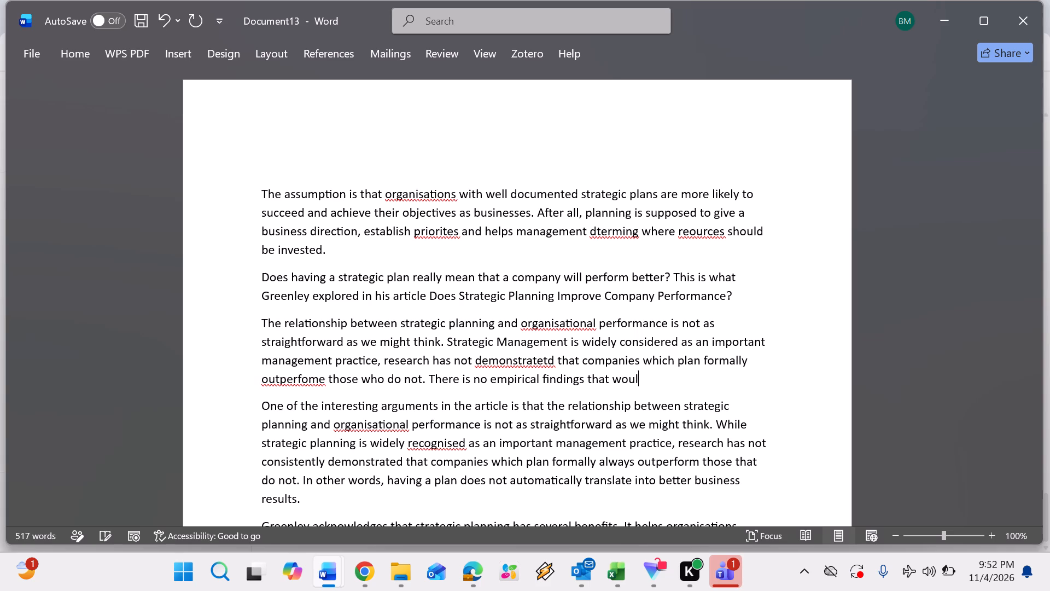
key(BackSpace)
text(dl)
key(space)
key(BackSpace)
key(BackSpace)
key(space)
text(supp)
text(ort this.)
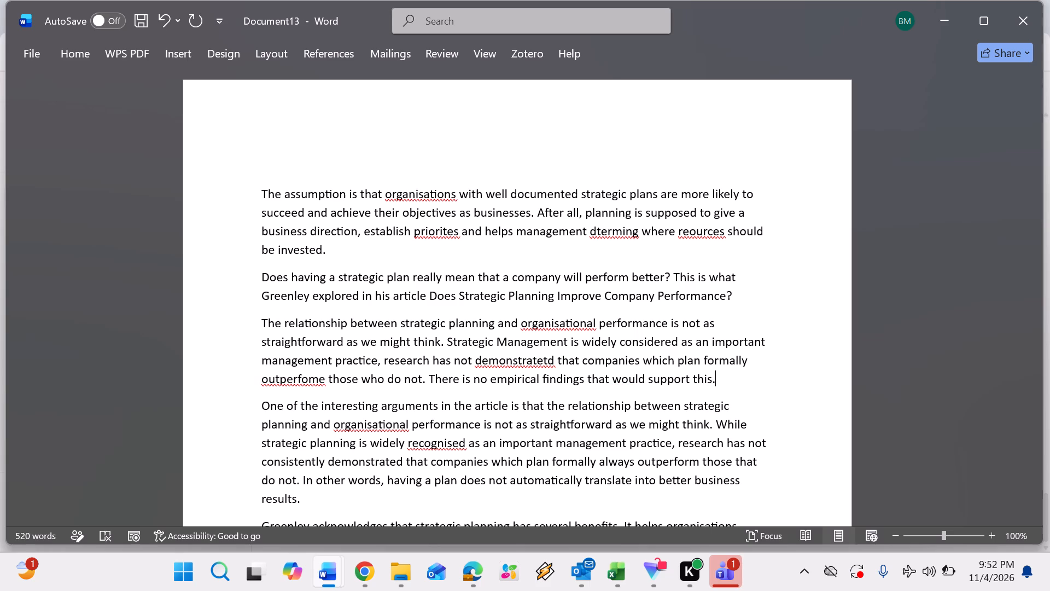
Insert "however," before "research has not" in the third paragraph.
click(385, 363)
text(however,)
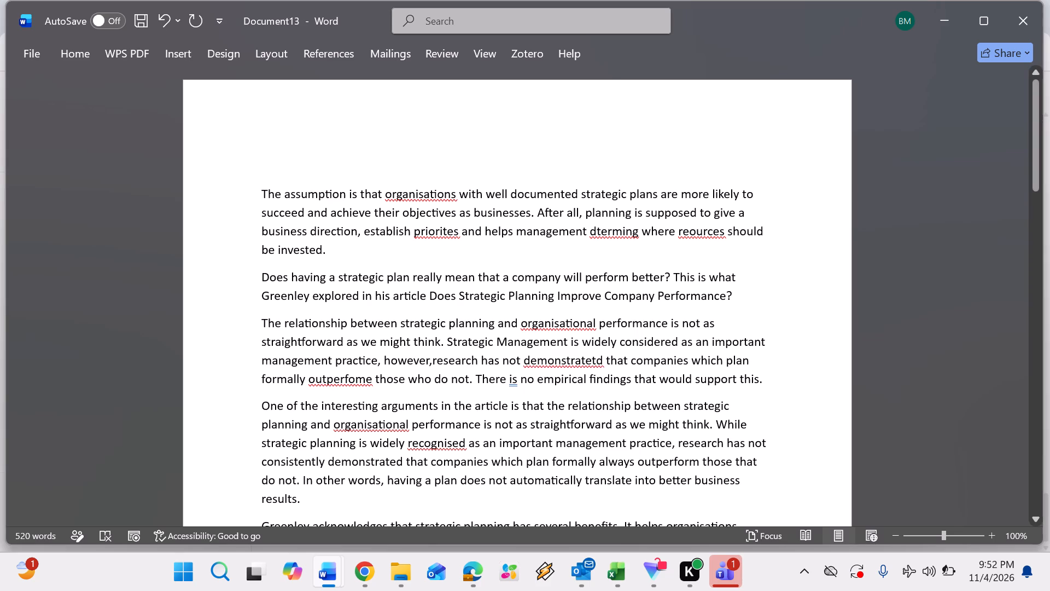
Delete the pasted paragraph beginning "One of the interesting arguments in the article".
drag(268, 410, 293, 476)
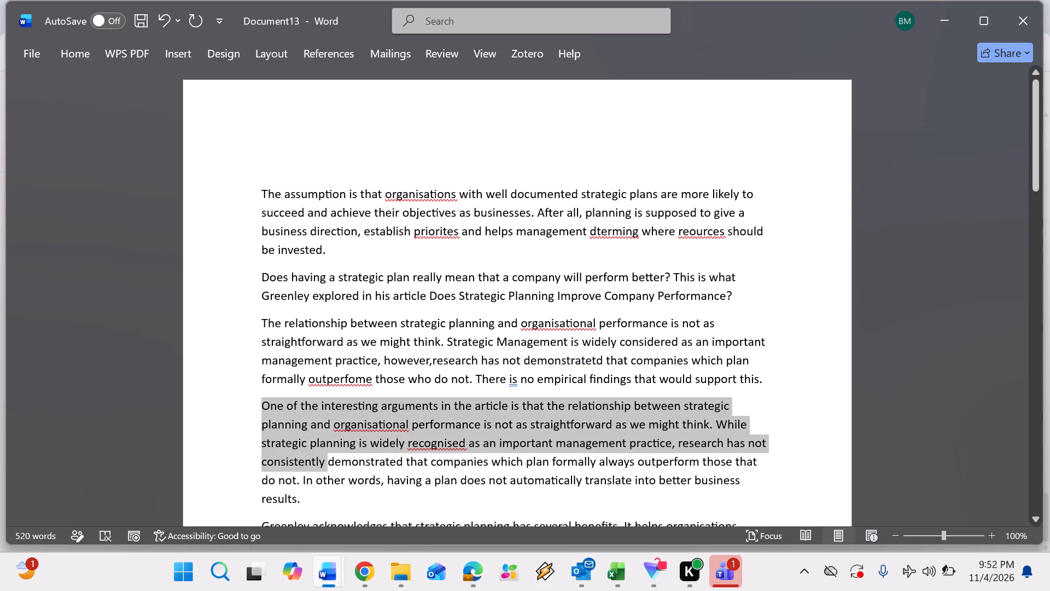
drag(293, 476, 302, 505)
right_click(302, 505)
key(BackSpace)
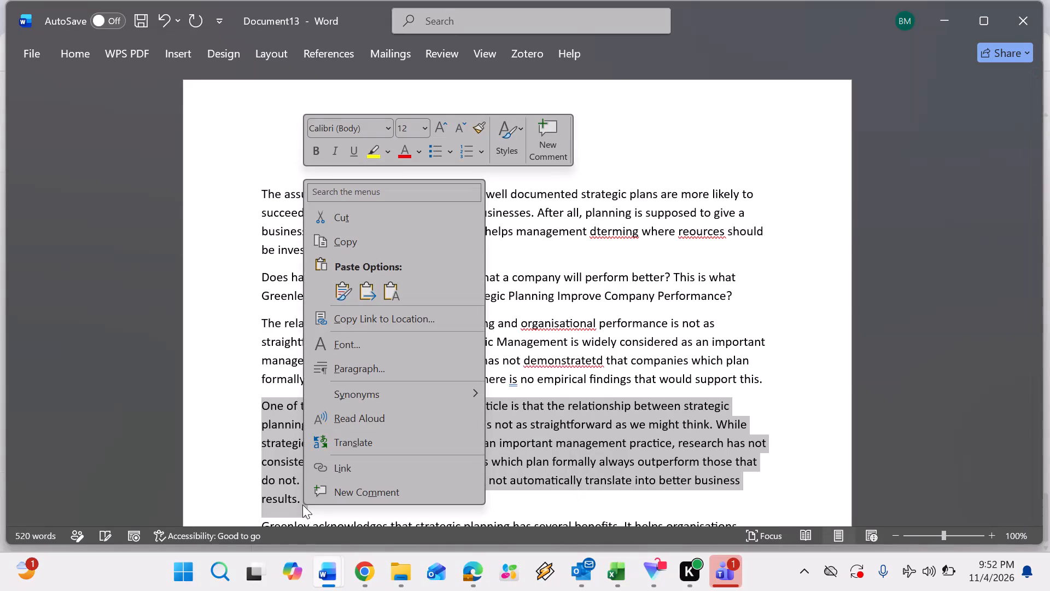
right_click(549, 416)
key(BackSpace)
click(549, 416)
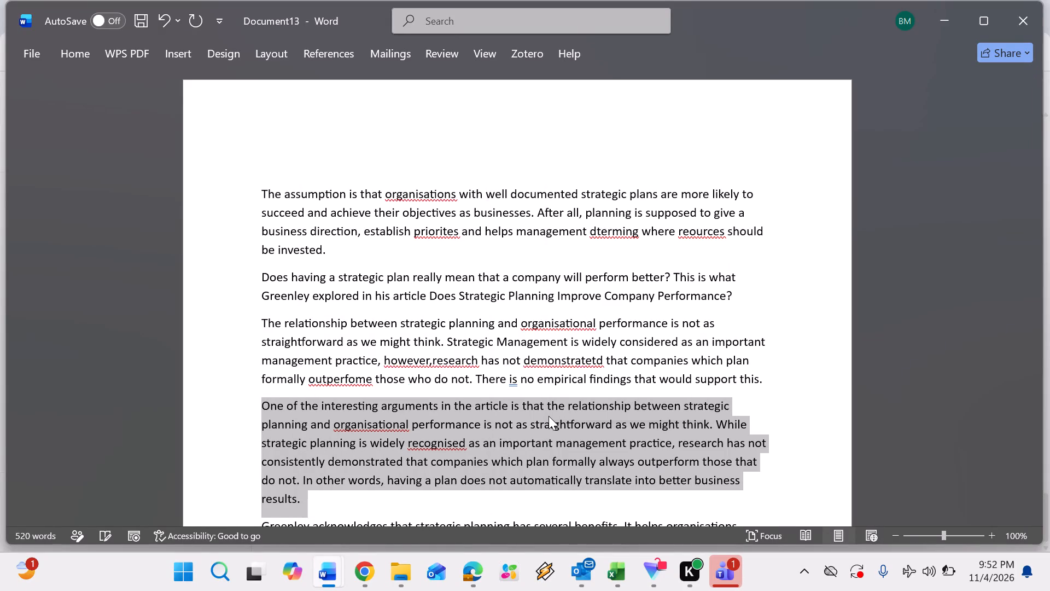
click(314, 497)
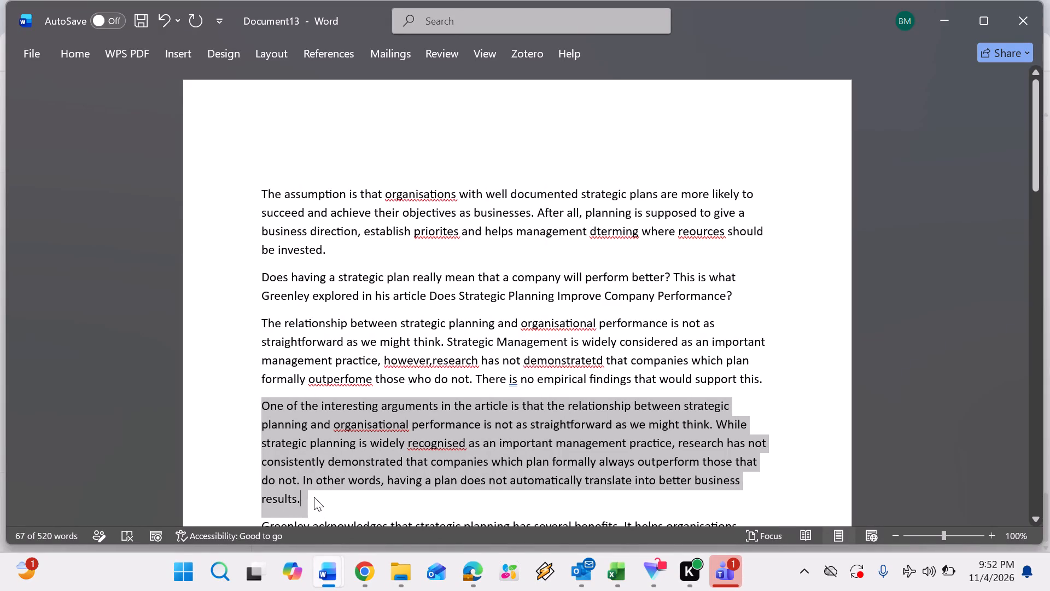
drag(265, 403, 313, 473)
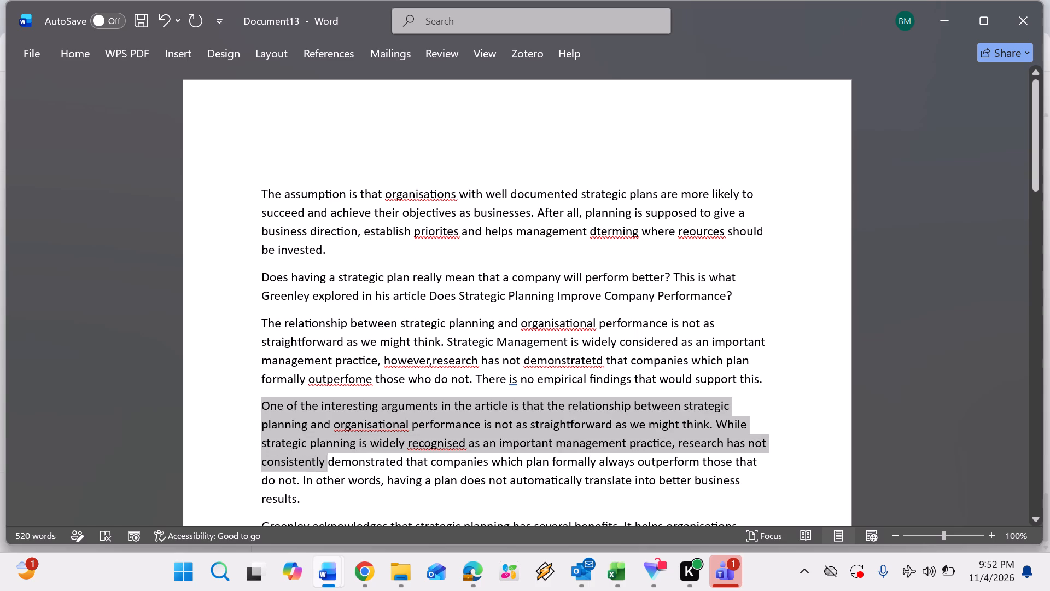
drag(313, 473, 310, 491)
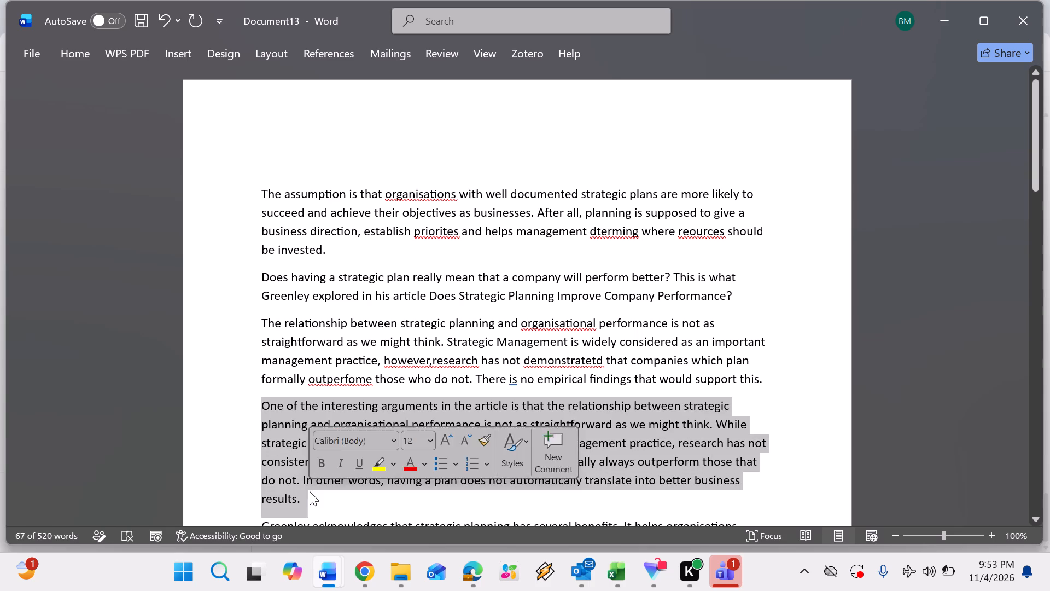
key(BackSpace)
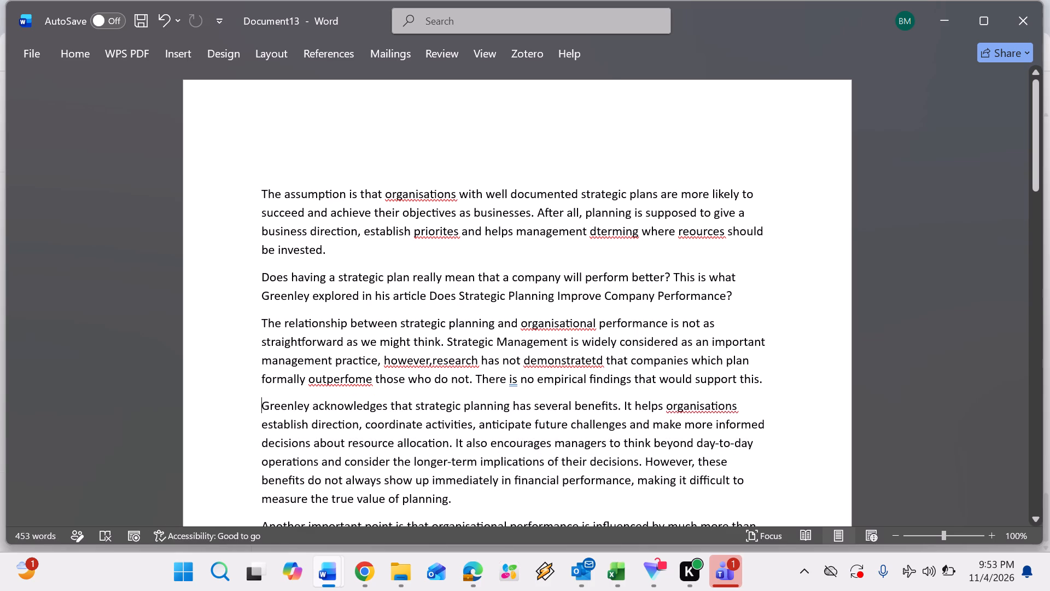
Start a new paragraph after the third one with "Greenley acknowledeges that Strategic planning has".
click(774, 383)
key(Return)
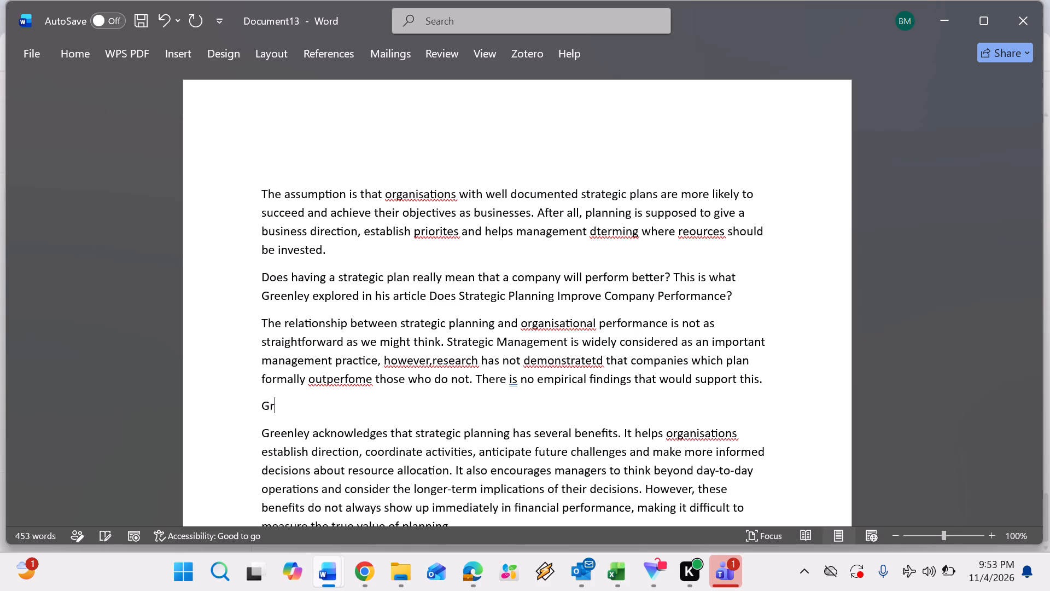
key(BackSpace)
text(ey ackn)
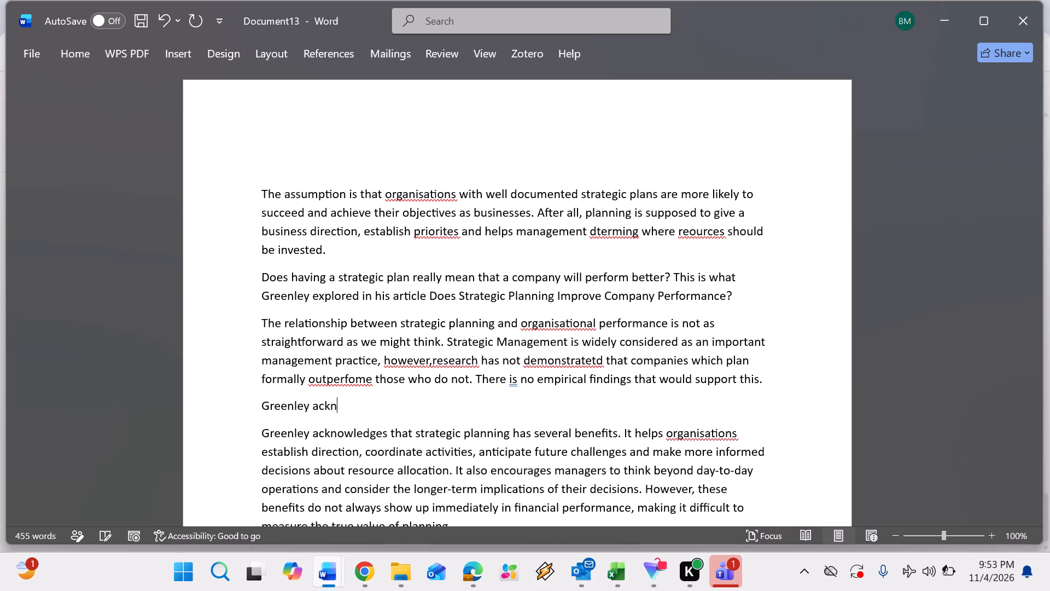
text(owleg)
key(BackSpace)
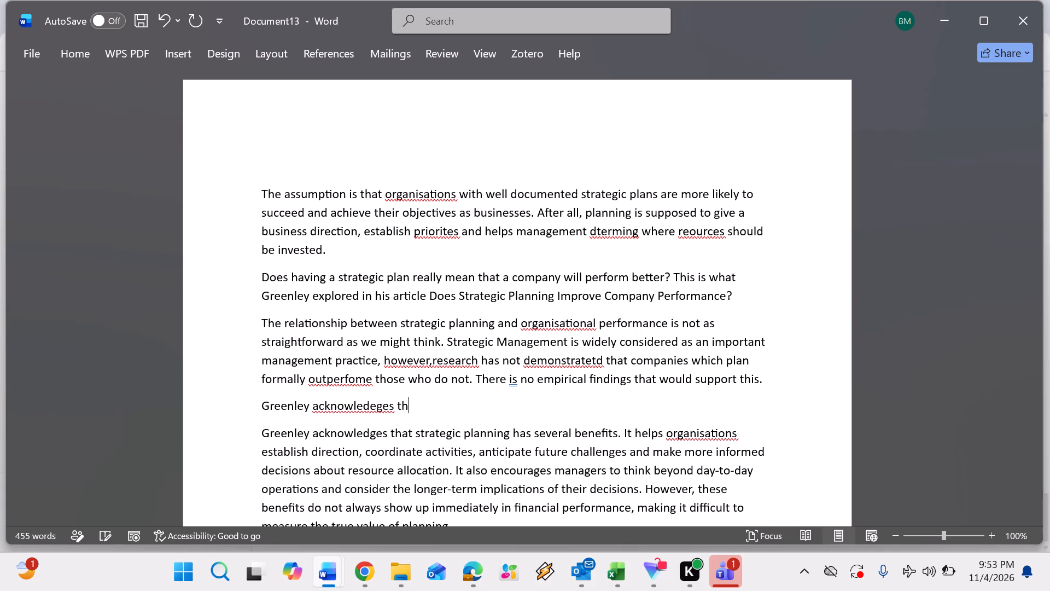
key(BackSpace)
text(trategic plan)
text(ning has)
key(space)
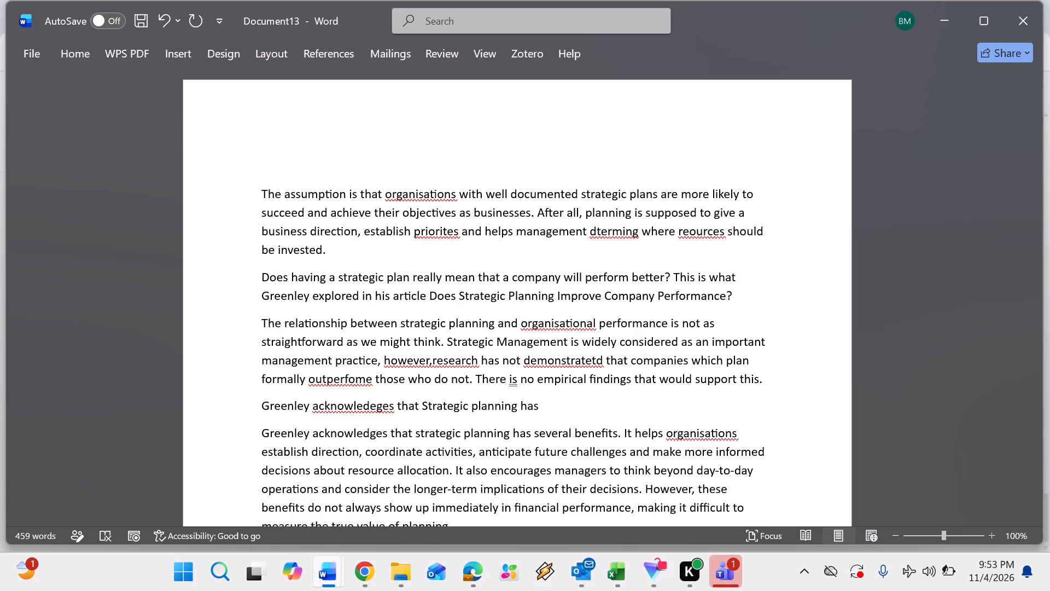
Finish the paragraph's opening sentence with "several advantages." and begin the following one with "It helps organisations".
text(several advanatges and)
key(space)
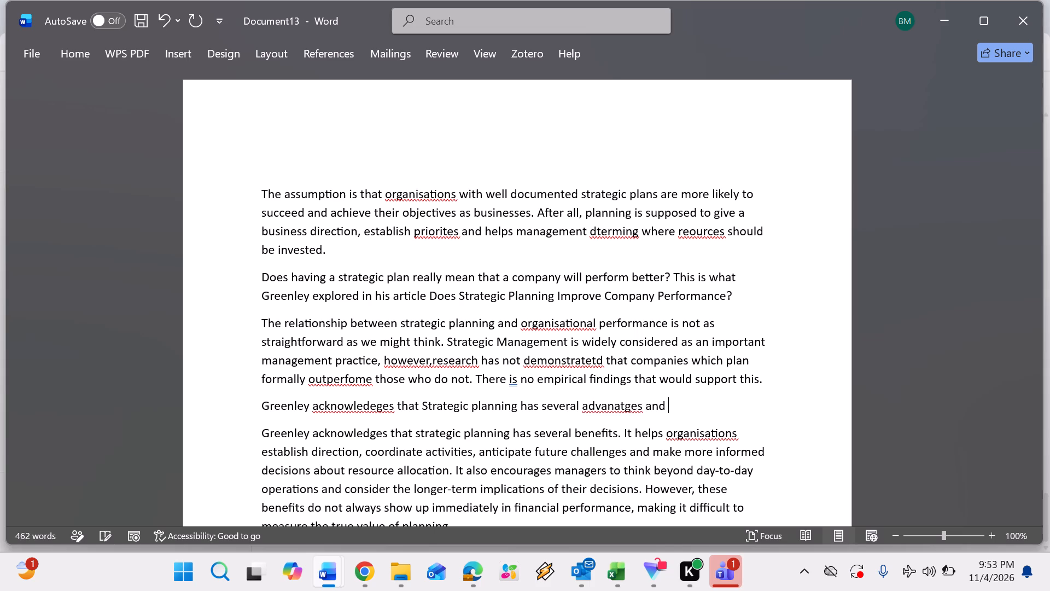
text(this)
key(space)
key(BackSpace)
key(BackSpace)
key(BackSpace)
key(BackSpace)
key(BackSpace)
key(BackSpace)
key(BackSpace)
key(BackSpace)
key(BackSpace)
key(BackSpace)
key(BackSpace)
key(BackSpace)
key(BackSpace)
key(BackSpace)
key(BackSpace)
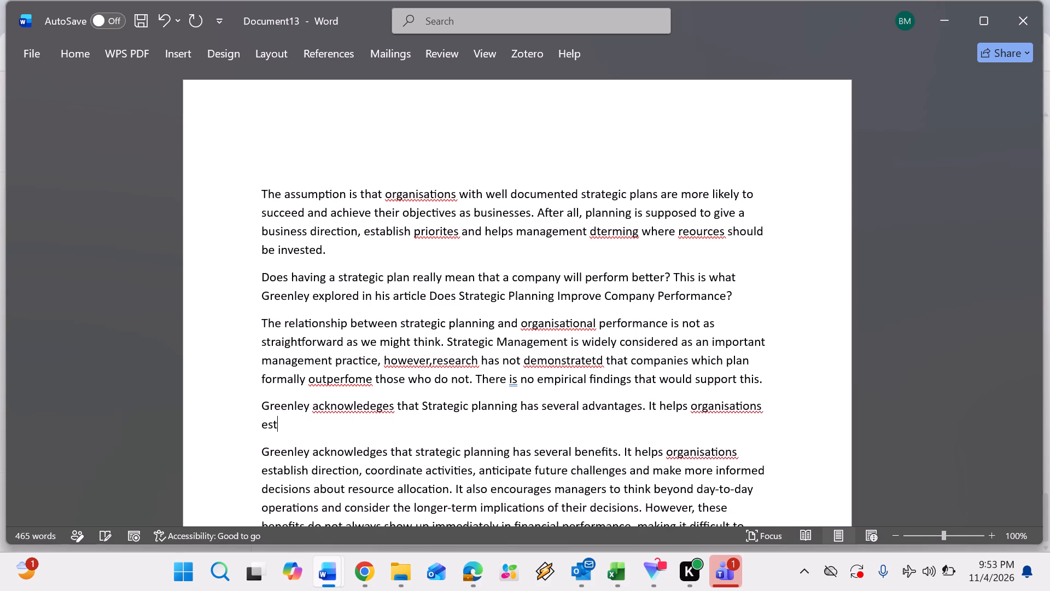
Complete the second sentence with "establish direction, coordinate activities, anticipate future challenges and make more informaed decisions about resource allocation.".
key(BackSpace)
text(ablish direction, cordinate activ)
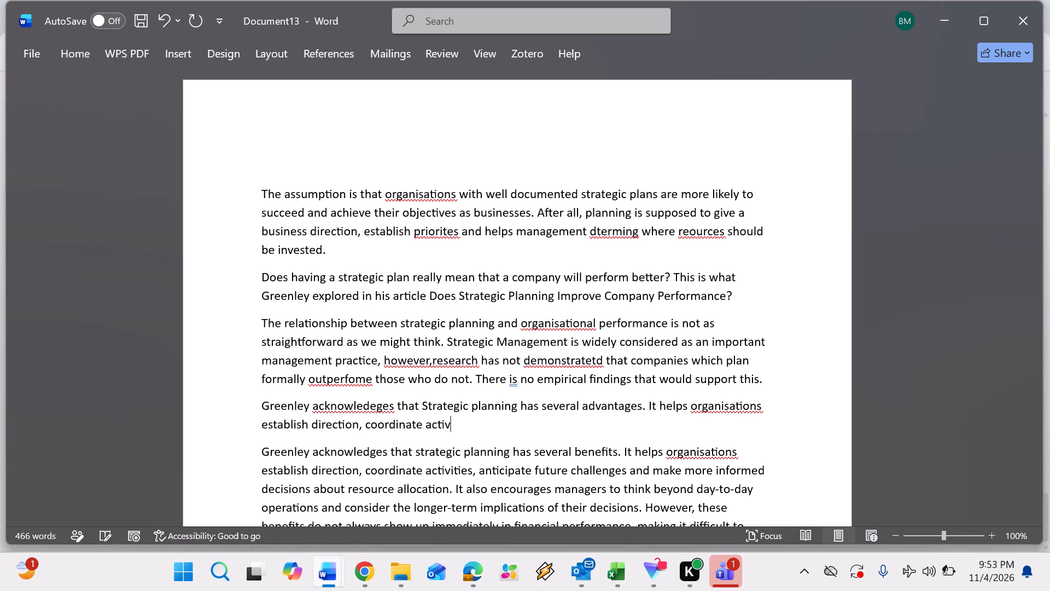
text(ities)
key(space)
key(BackSpace)
text(, antic)
text(ipate fuo)
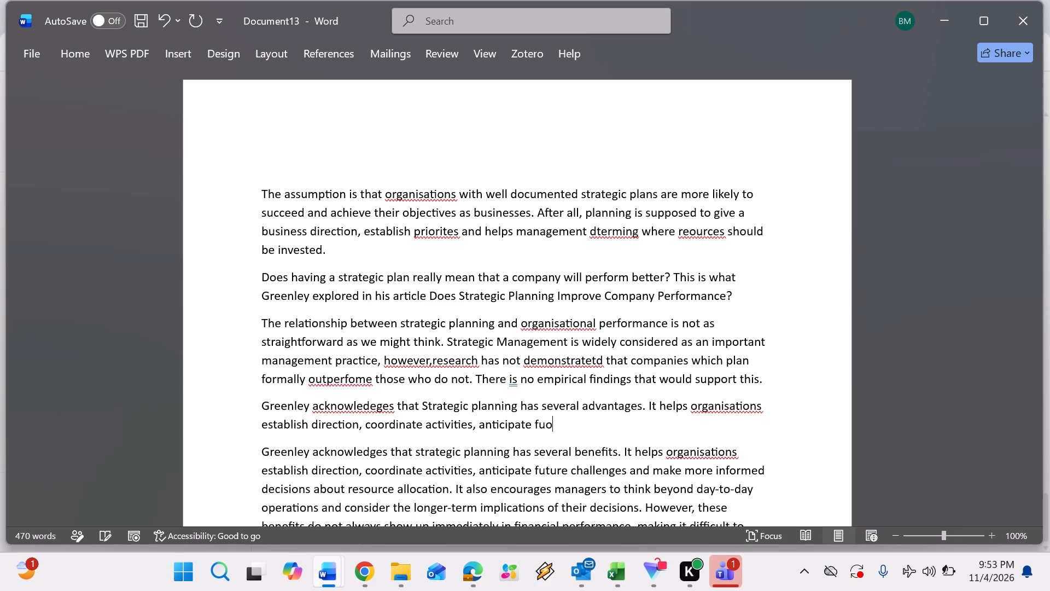
key(BackSpace)
text(ture challenges and make more informa)
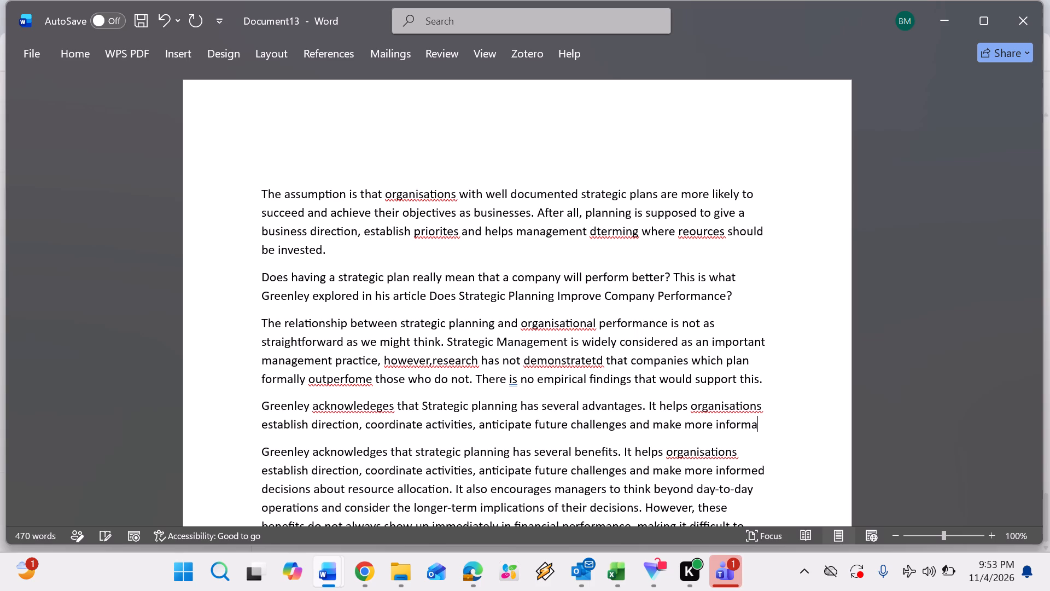
text(ed decis)
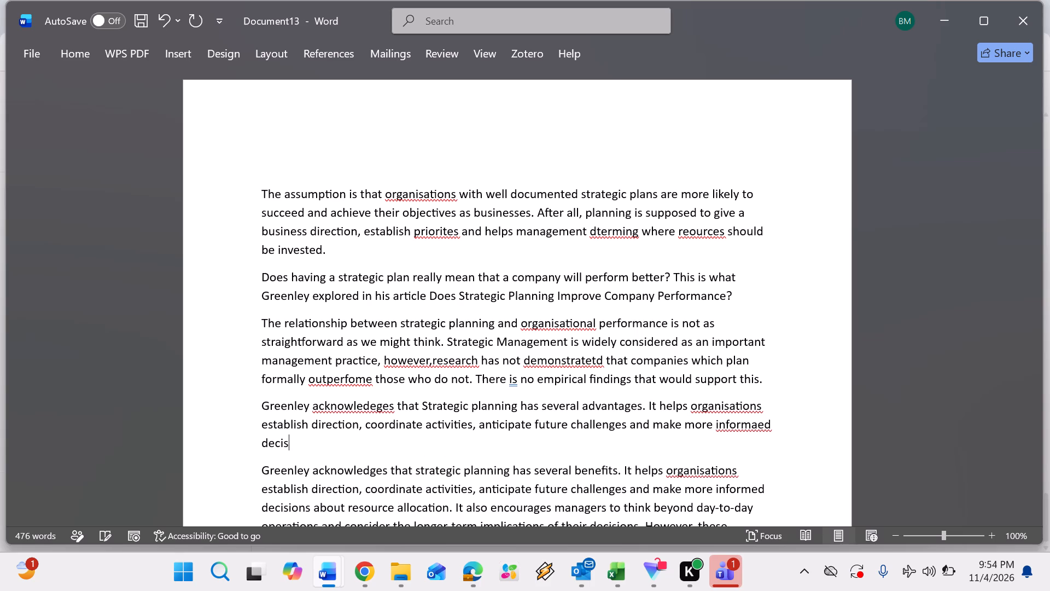
key(BackSpace)
key(BackSpace)
key(BackSpace)
text(cisions)
key(space)
text(about resource allo)
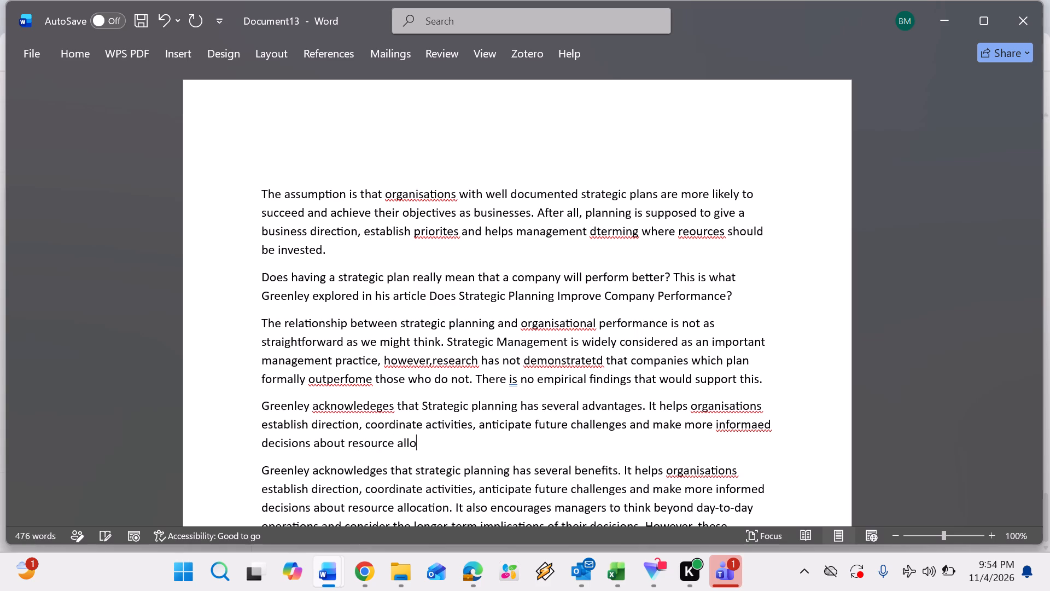
text(cation.)
key(space)
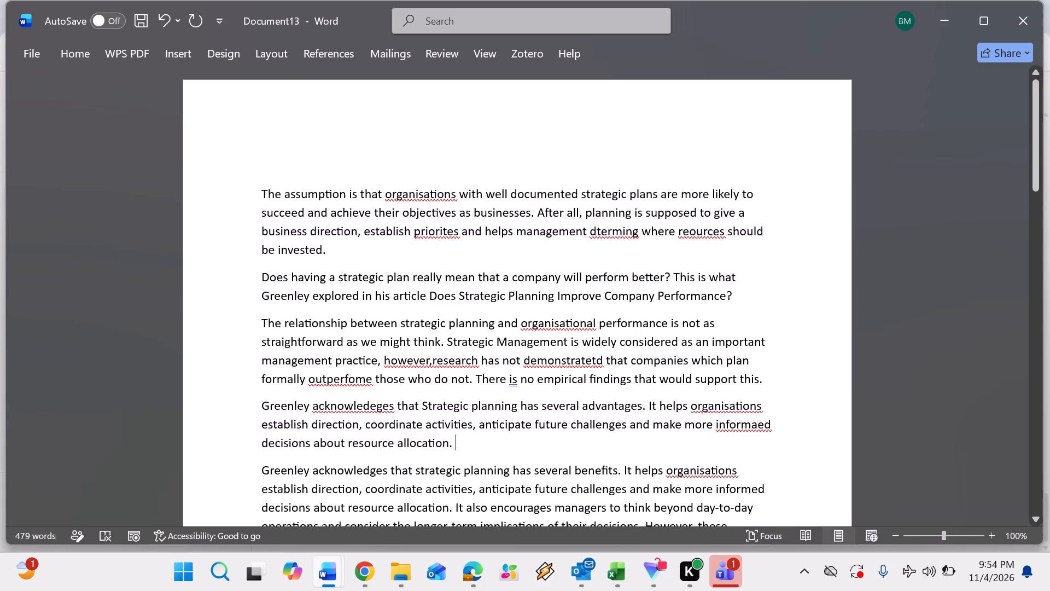
Change "organisational" in the third paragraph to the suggested spelling "organizational".
right_click(549, 323)
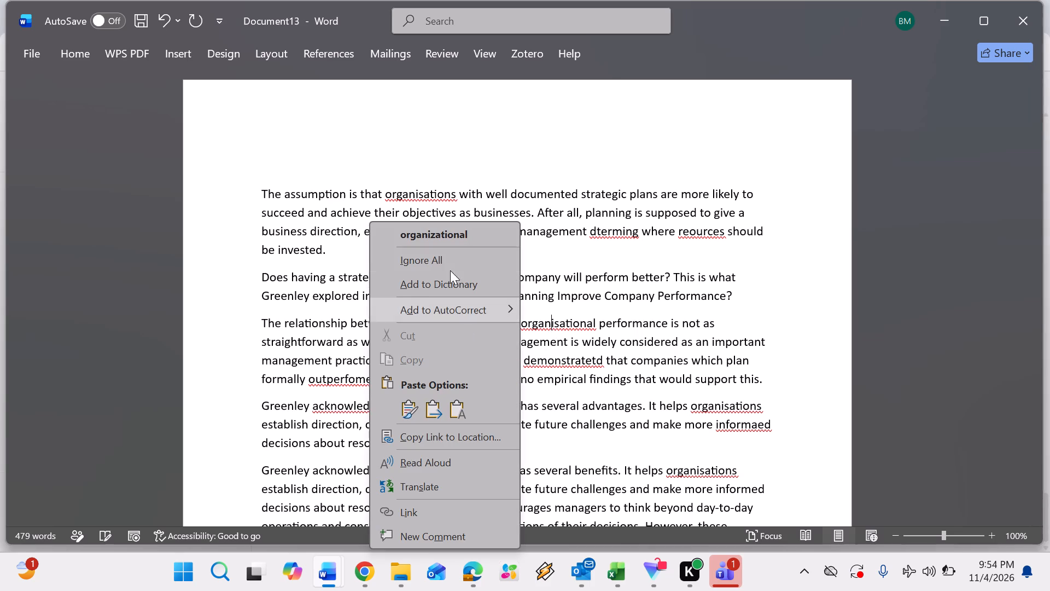
click(454, 228)
Correct the flagged words in the first paragraph to "determine", "resources", "organizations" and "priorities".
right_click(621, 230)
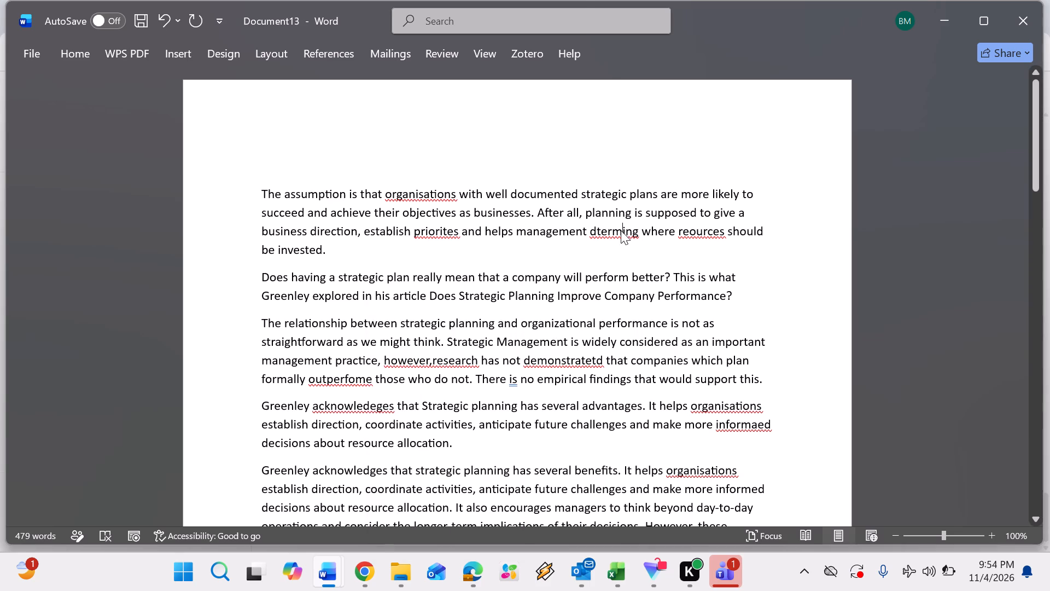
click(505, 38)
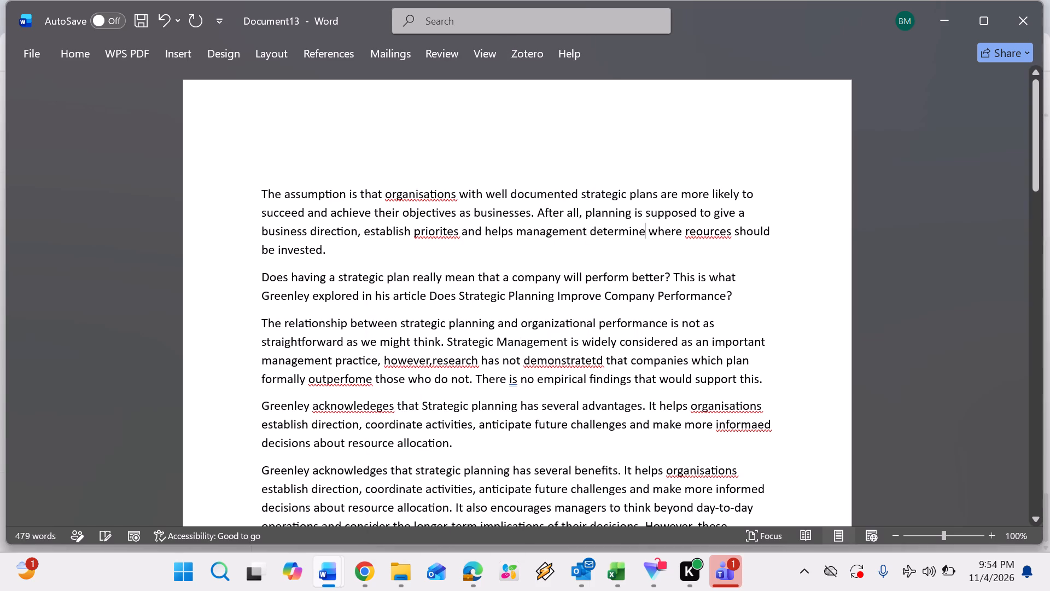
right_click(704, 236)
click(595, 182)
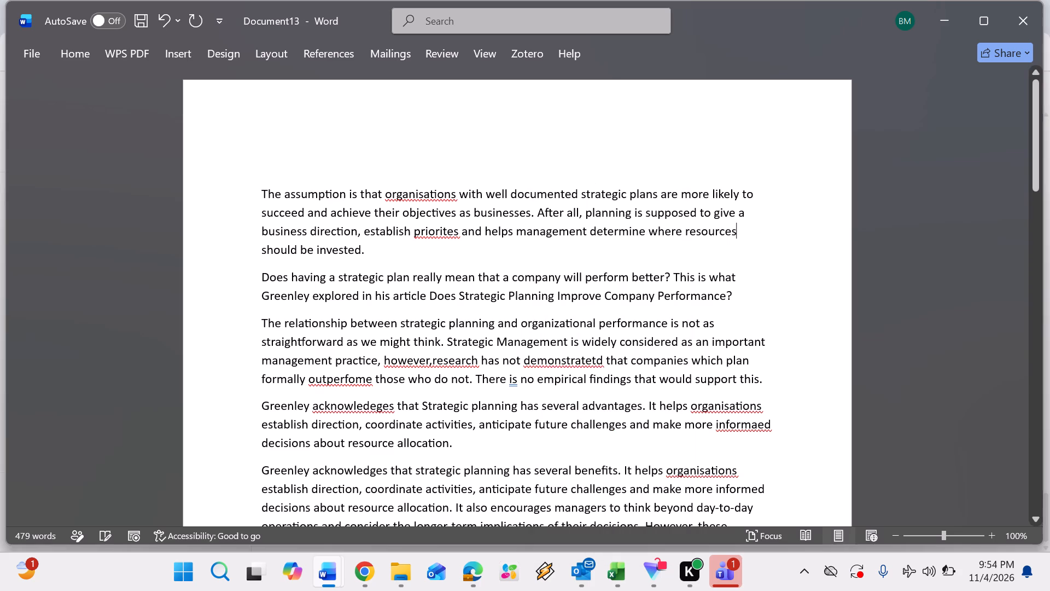
right_click(440, 191)
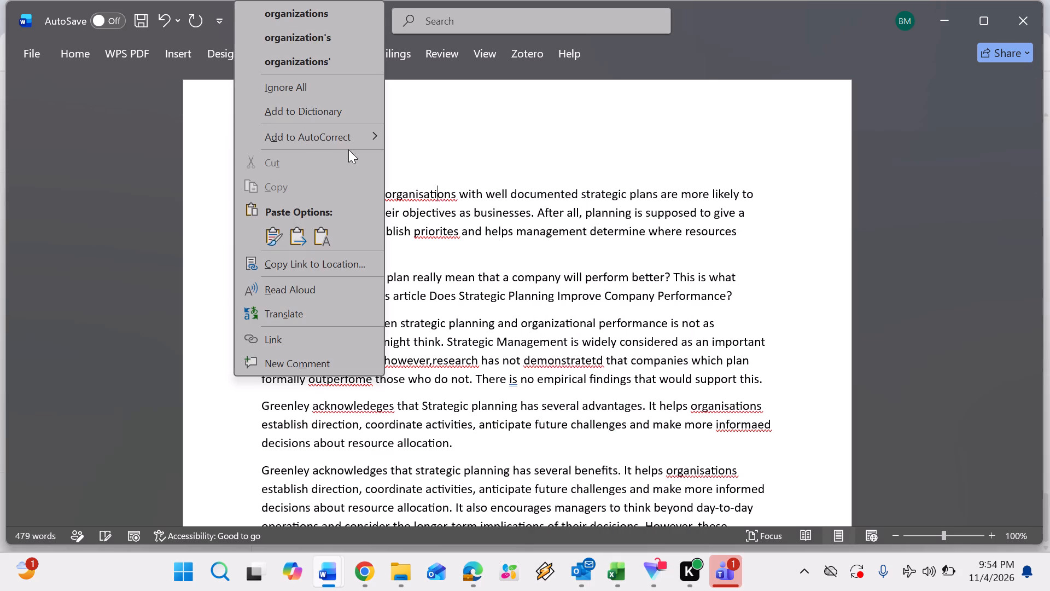
click(294, 14)
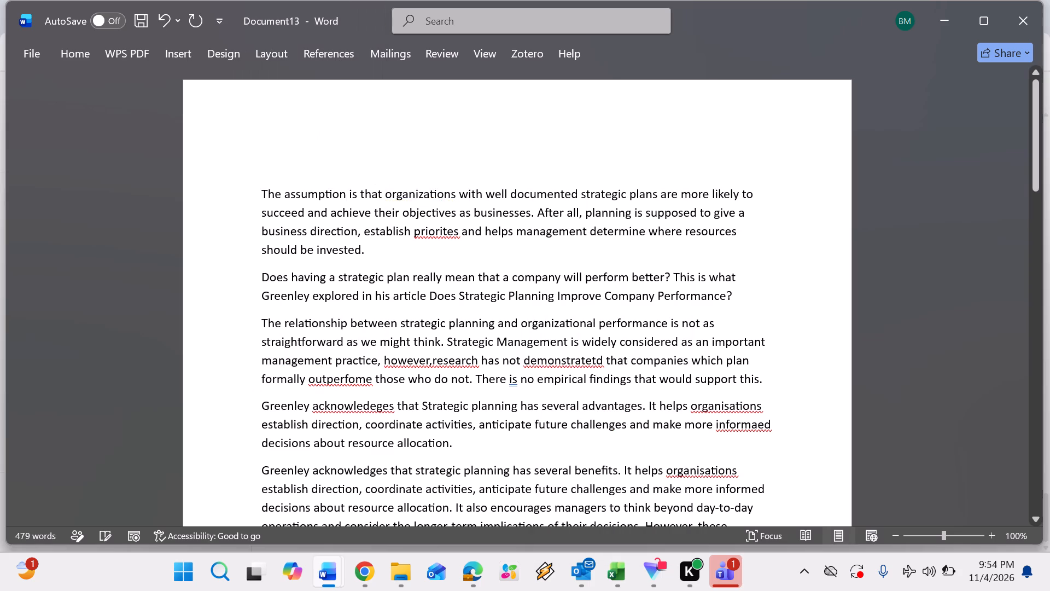
right_click(420, 225)
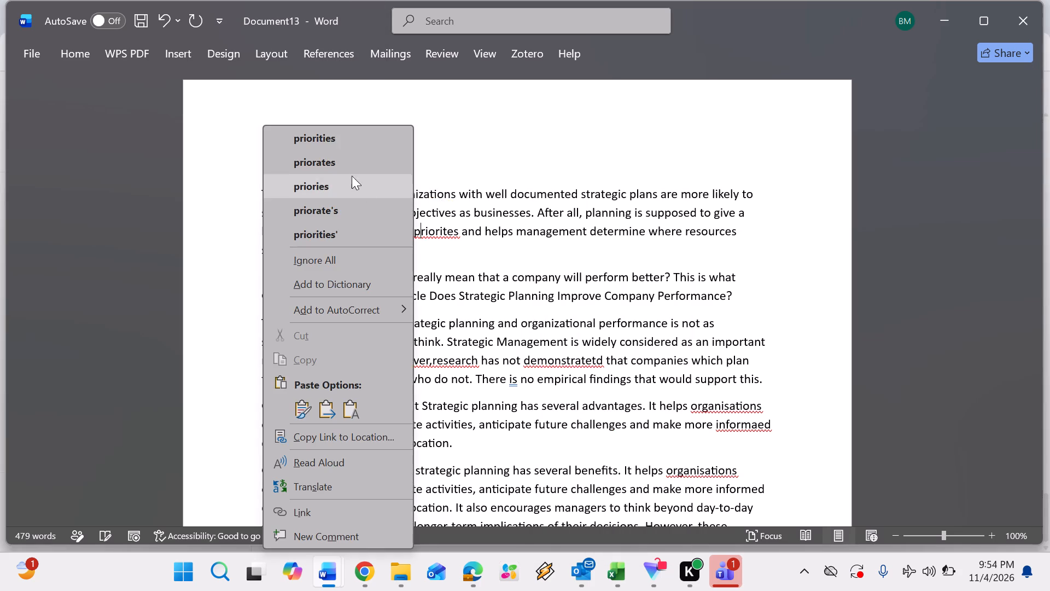
click(348, 130)
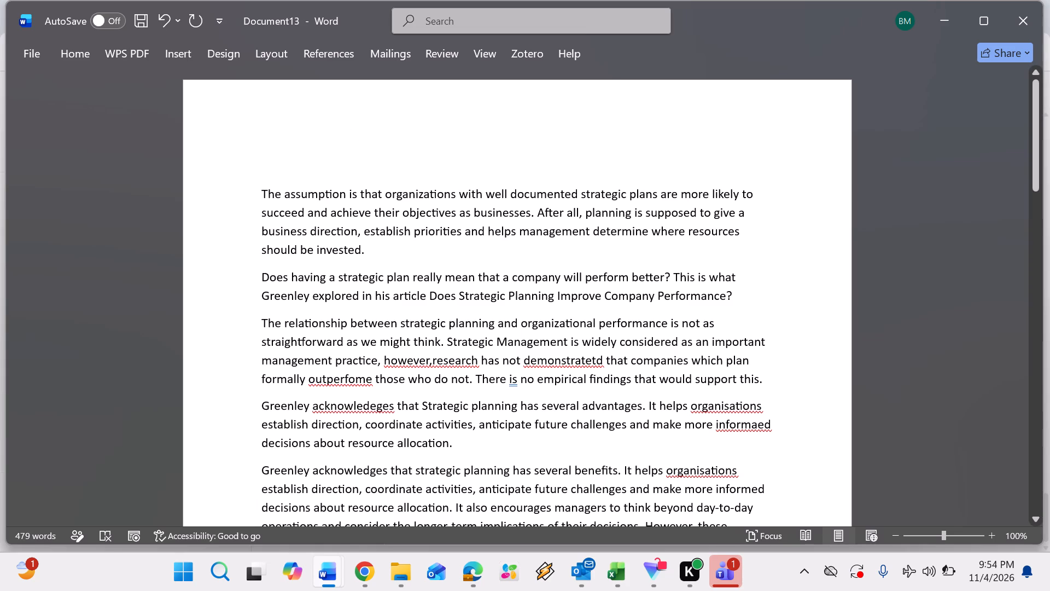
Correct the flagged words in the third paragraph to "however, research", "demonstrated" and "outperform".
right_click(425, 360)
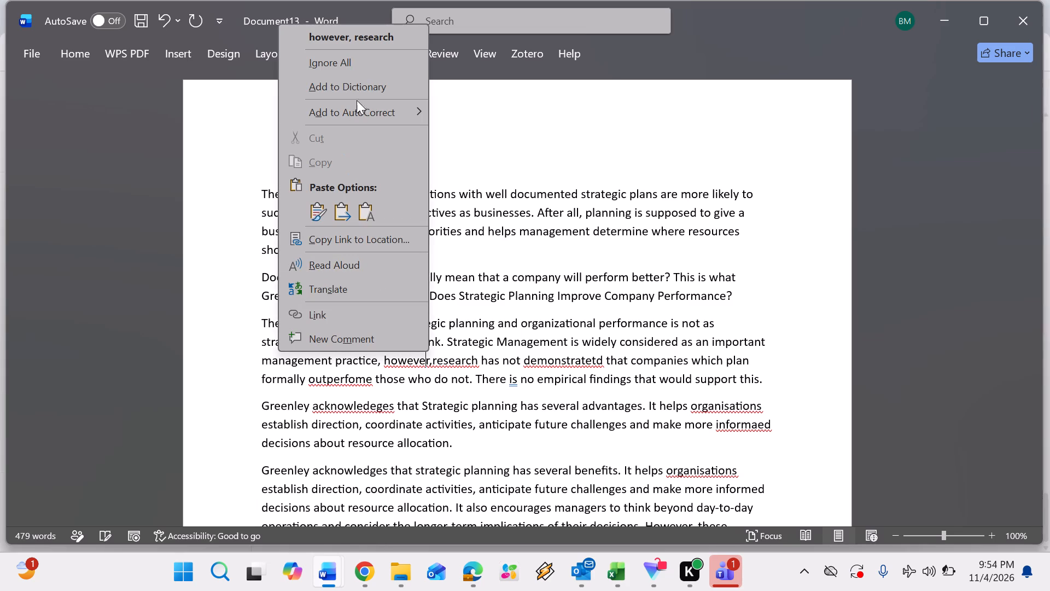
click(367, 44)
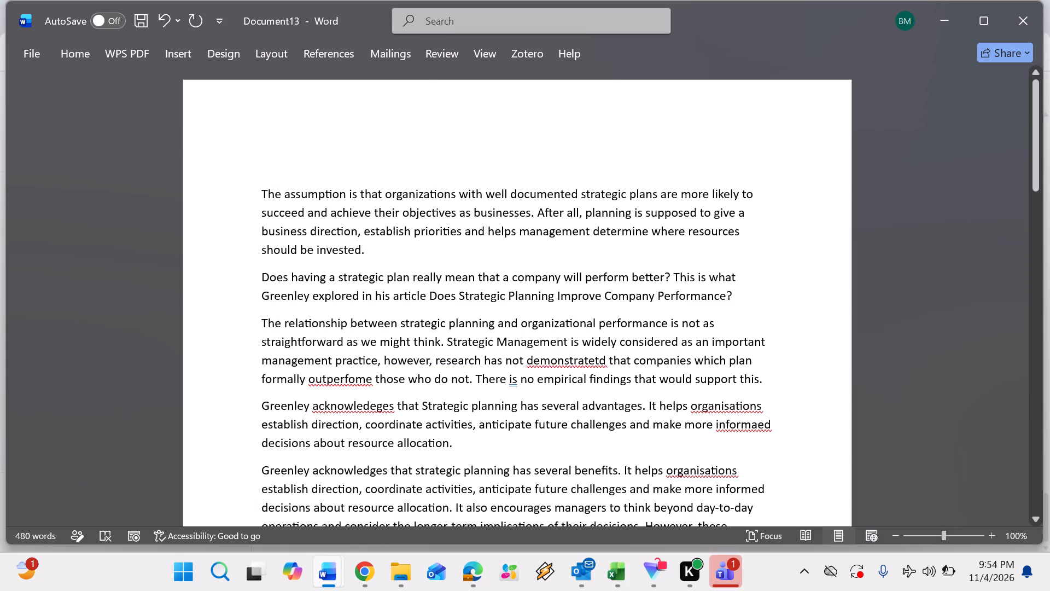
right_click(550, 362)
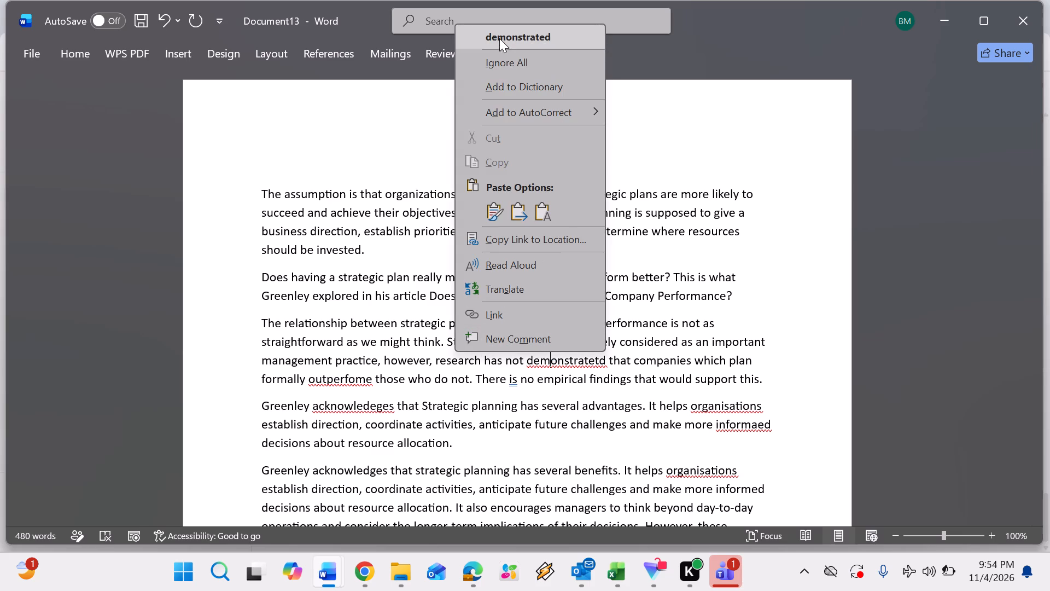
click(499, 38)
right_click(330, 381)
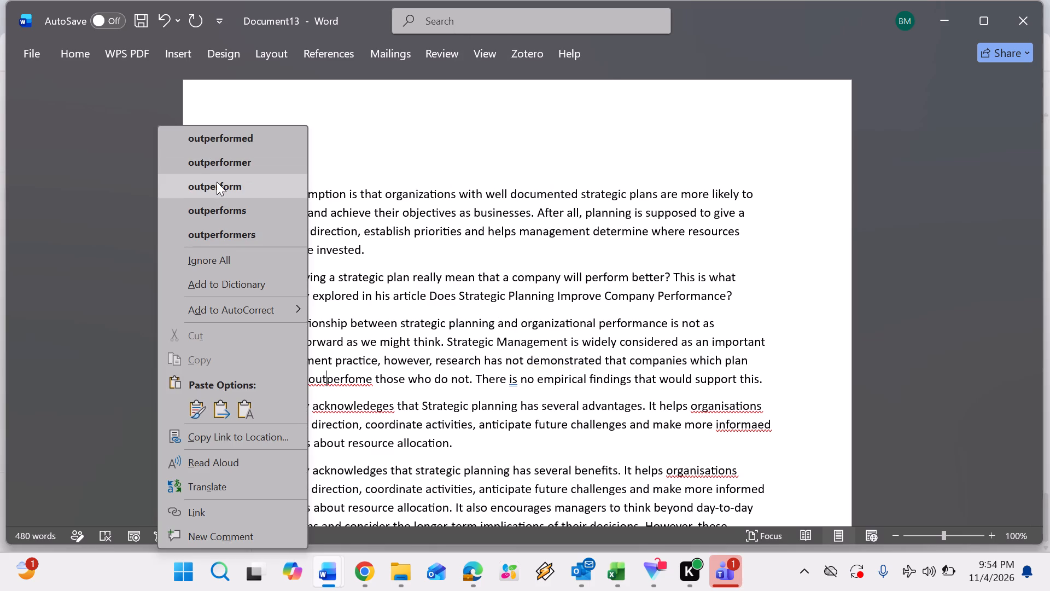
click(216, 182)
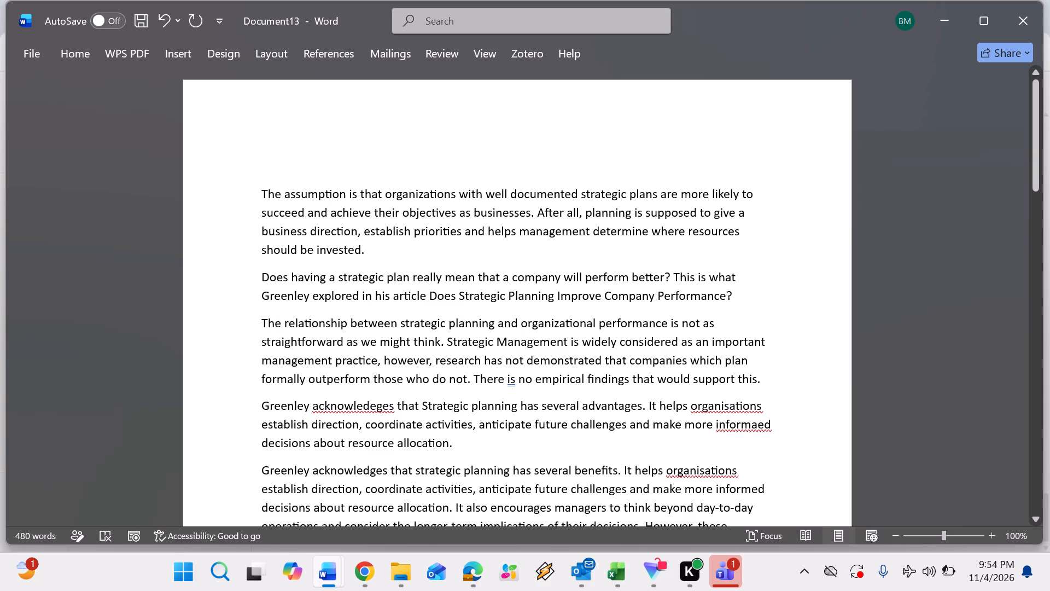
Correct the flagged words in the fourth paragraph to "acknowledges", "organizations" and "informed".
right_click(370, 405)
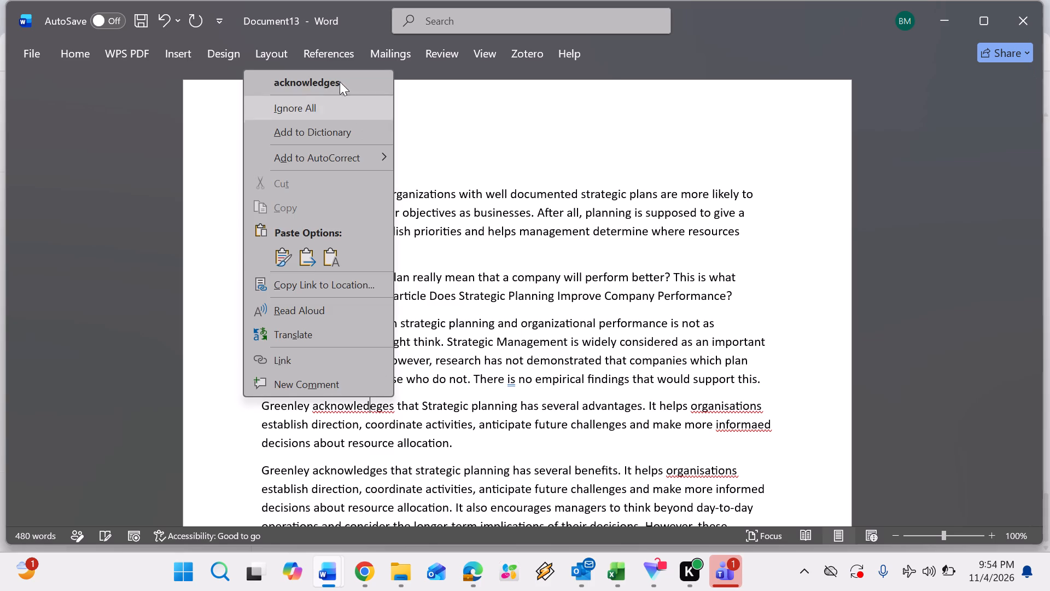
click(319, 78)
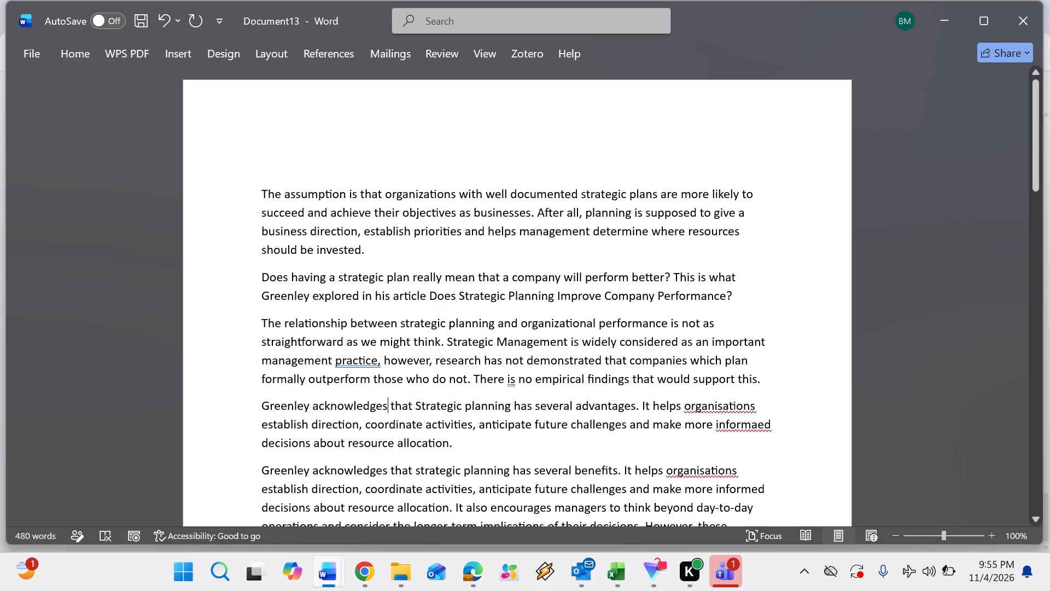
right_click(727, 407)
right_click(726, 407)
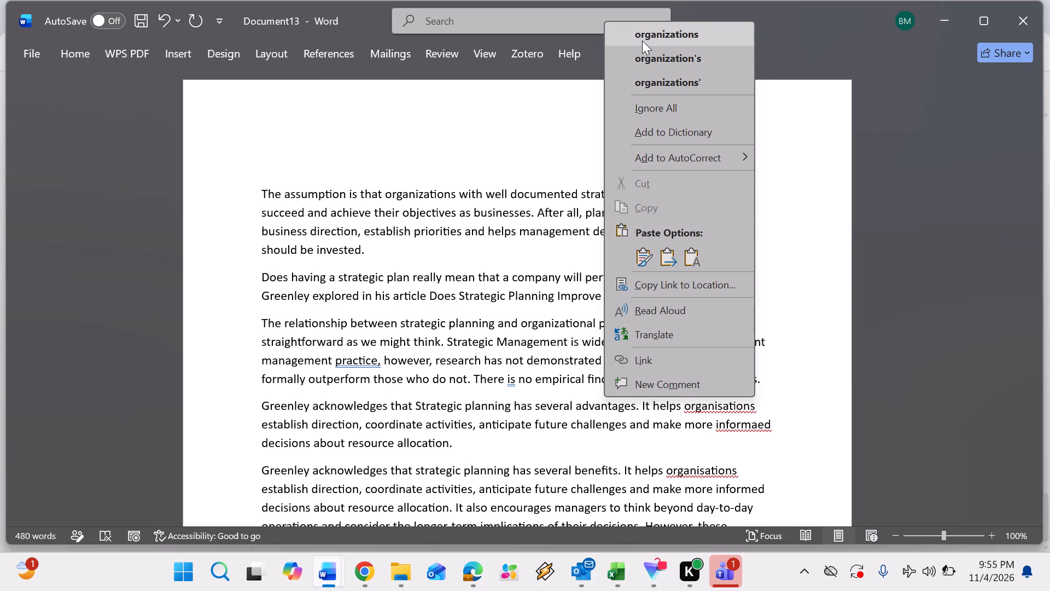
click(642, 40)
right_click(734, 430)
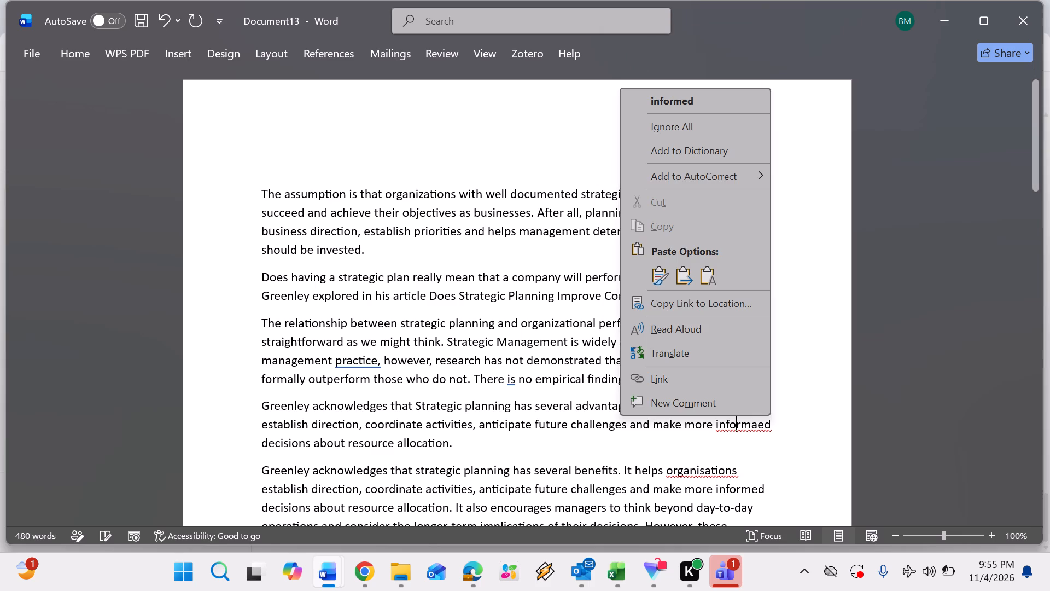
click(697, 99)
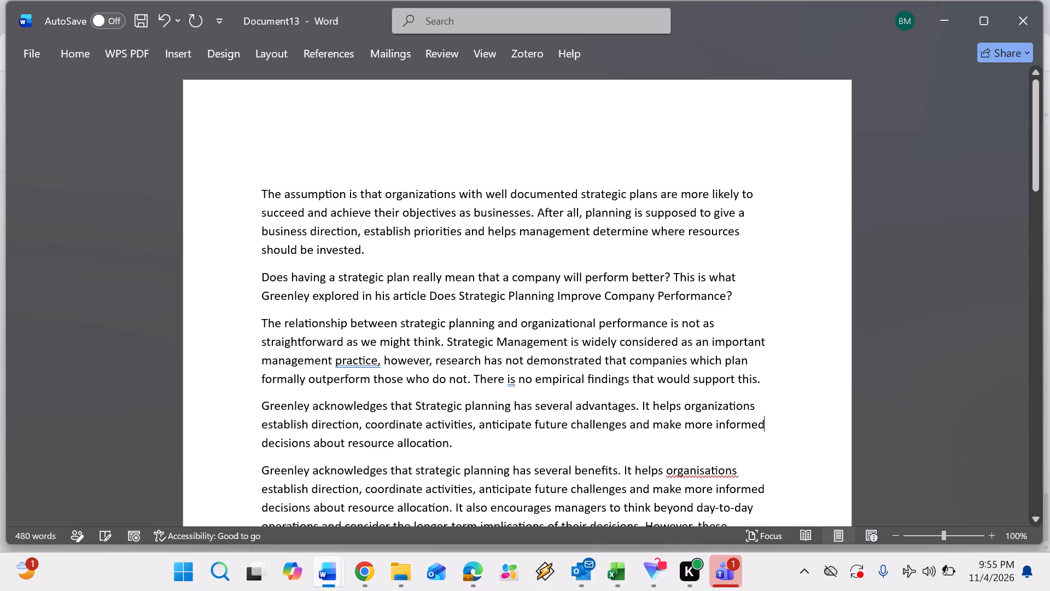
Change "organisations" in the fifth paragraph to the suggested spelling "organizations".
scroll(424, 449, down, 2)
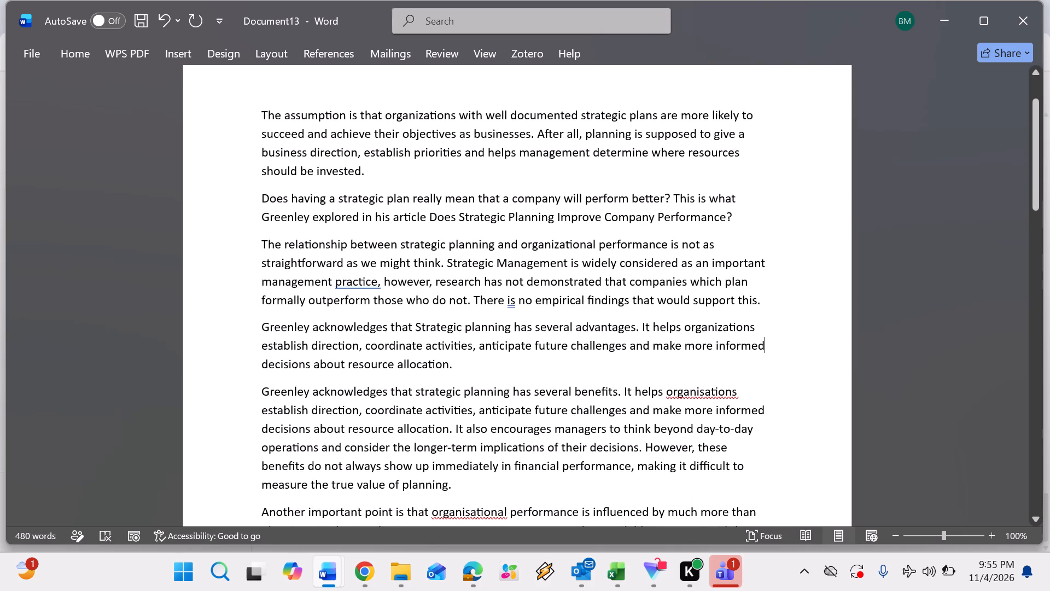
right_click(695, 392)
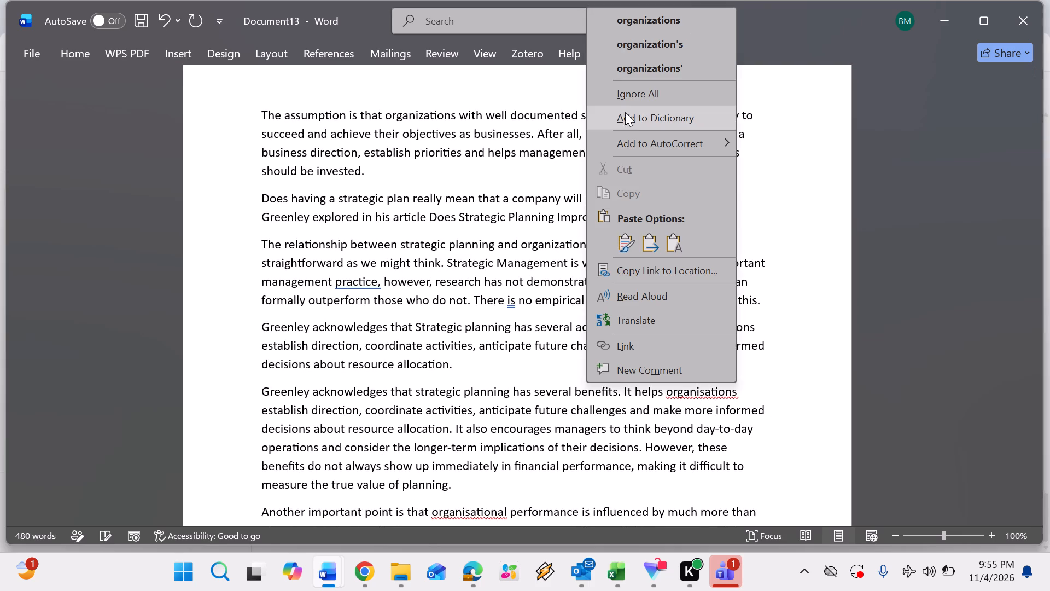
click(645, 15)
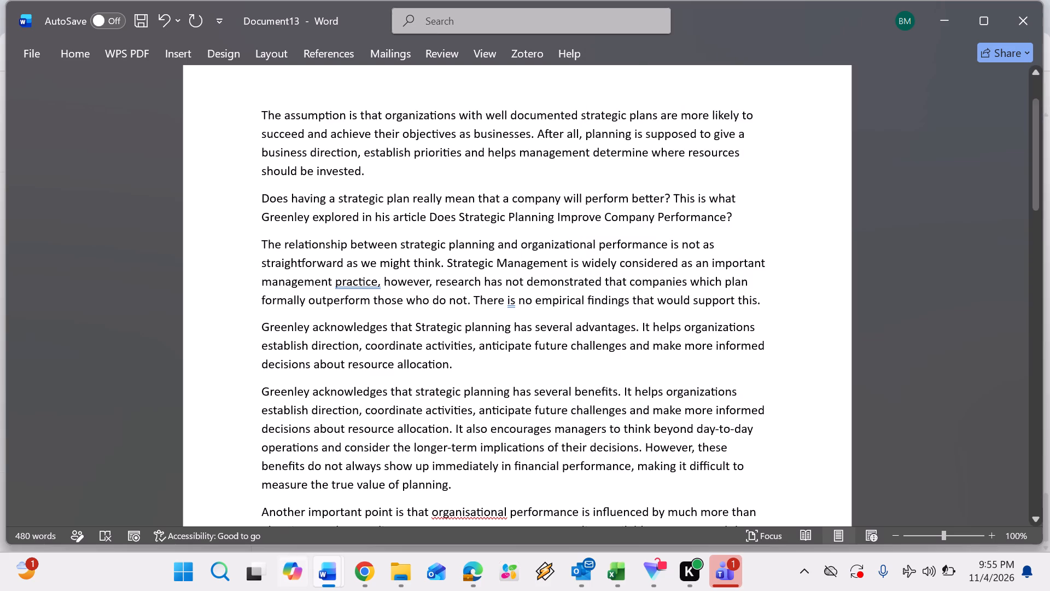
Delete the fifth paragraph's duplicated opening through "anticipate future challenges" and join the remainder to the fourth paragraph after "resource allocation", without the full stop.
scroll(307, 470, down, 3)
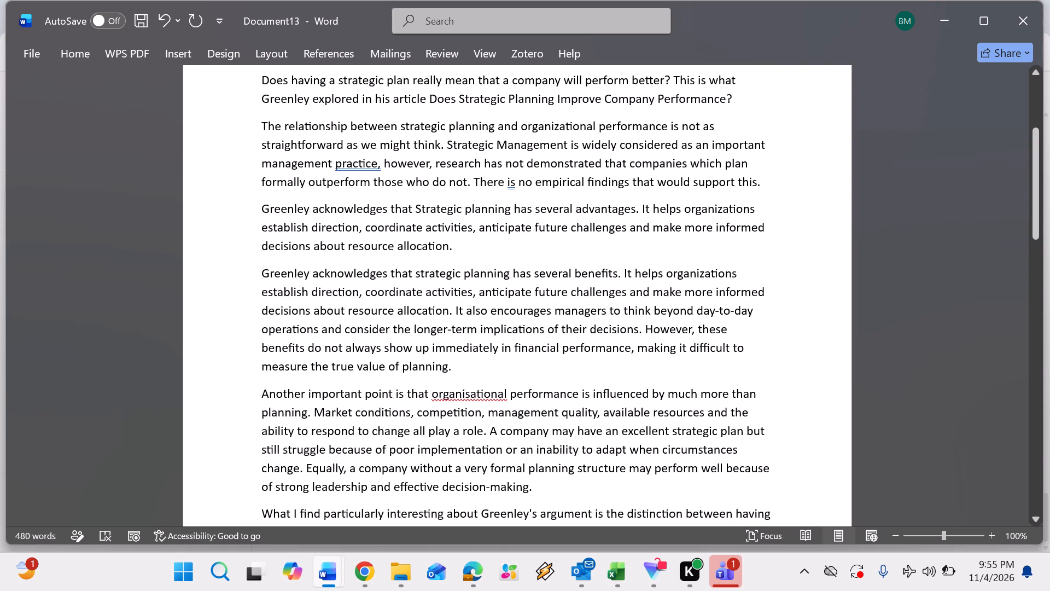
click(634, 296)
drag(627, 294, 471, 294)
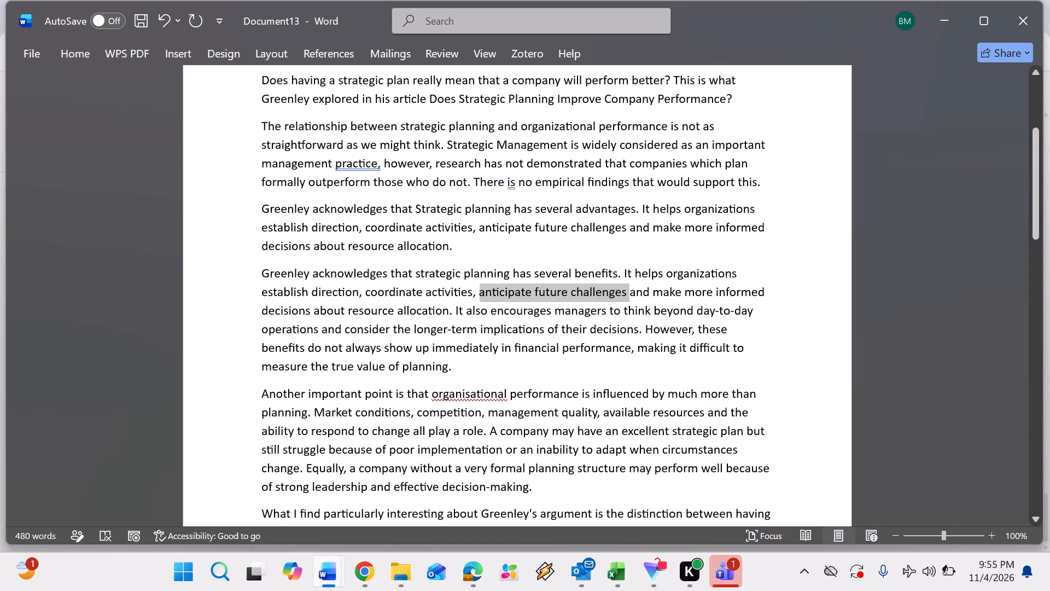
drag(471, 294, 309, 280)
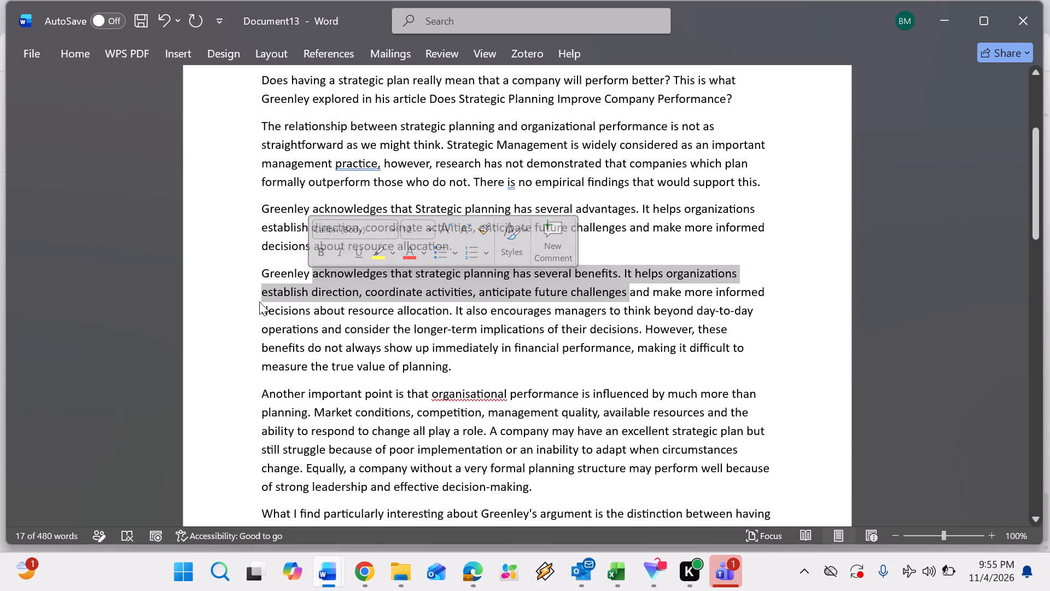
key(BackSpace)
key(BackSpace)
key(BackSpace)
key(BackSpace)
key(BackSpace)
key(BackSpace)
key(BackSpace)
key(BackSpace)
key(BackSpace)
key(BackSpace)
key(BackSpace)
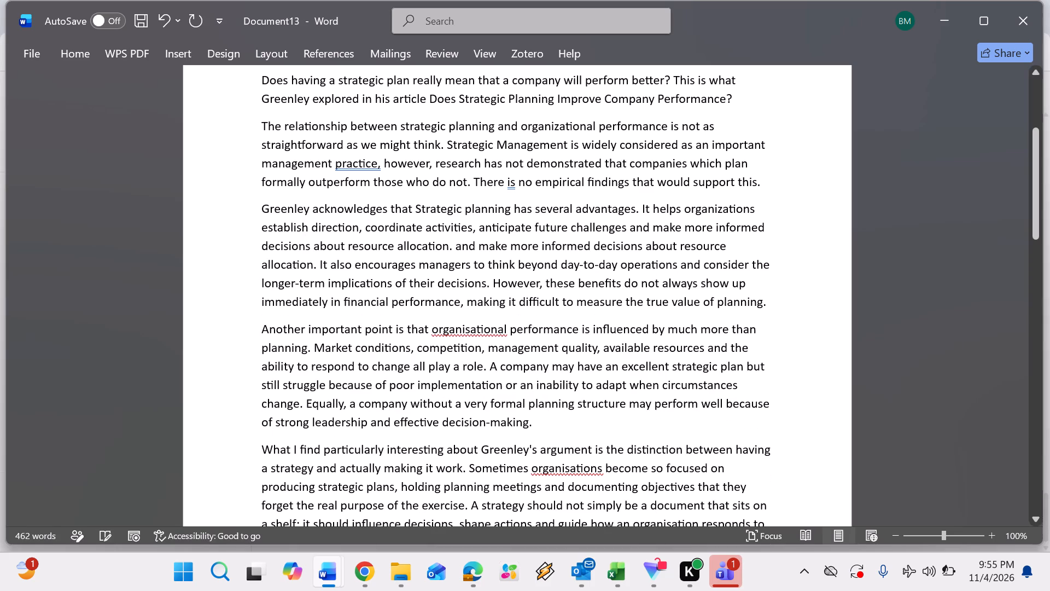
key(BackSpace)
key(BackSpace)
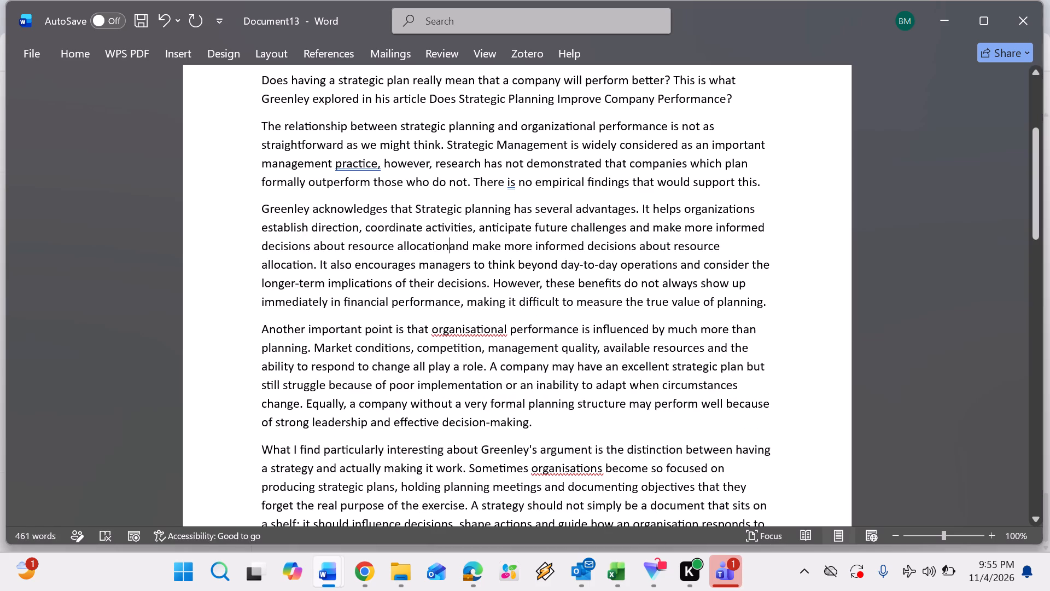
key(space)
Change "organisations" in the paragraph beginning "Ultimately" to the suggested spelling "organizations".
scroll(431, 339, down, 2)
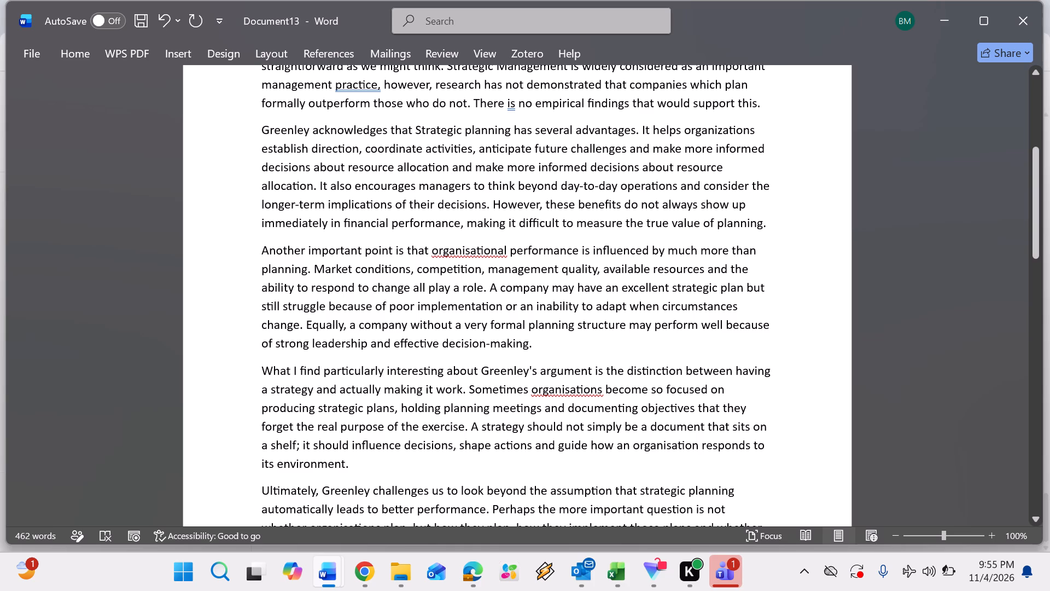
scroll(507, 401, down, 1)
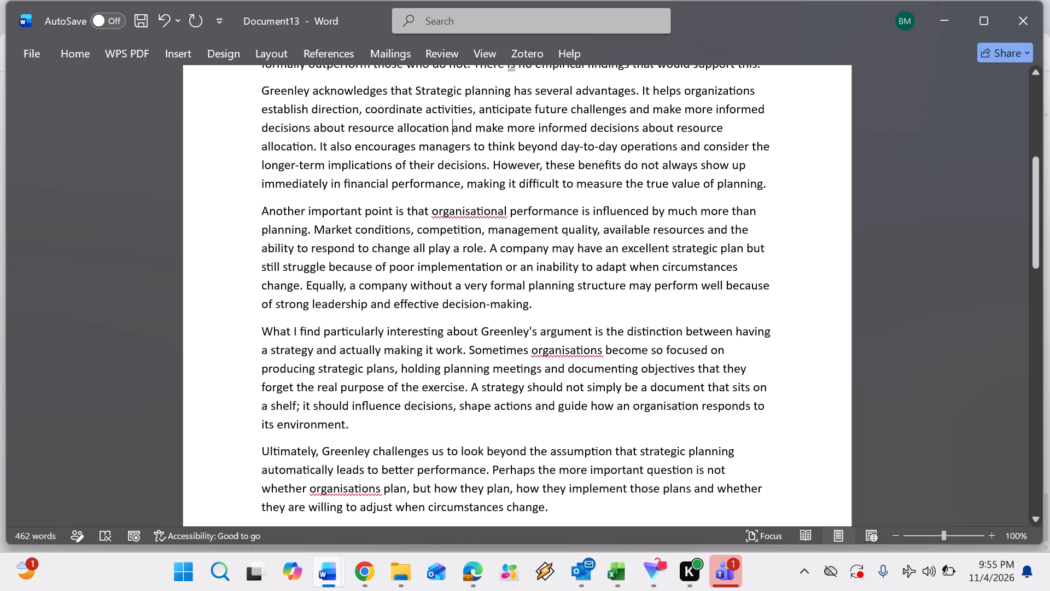
scroll(505, 399, down, 1)
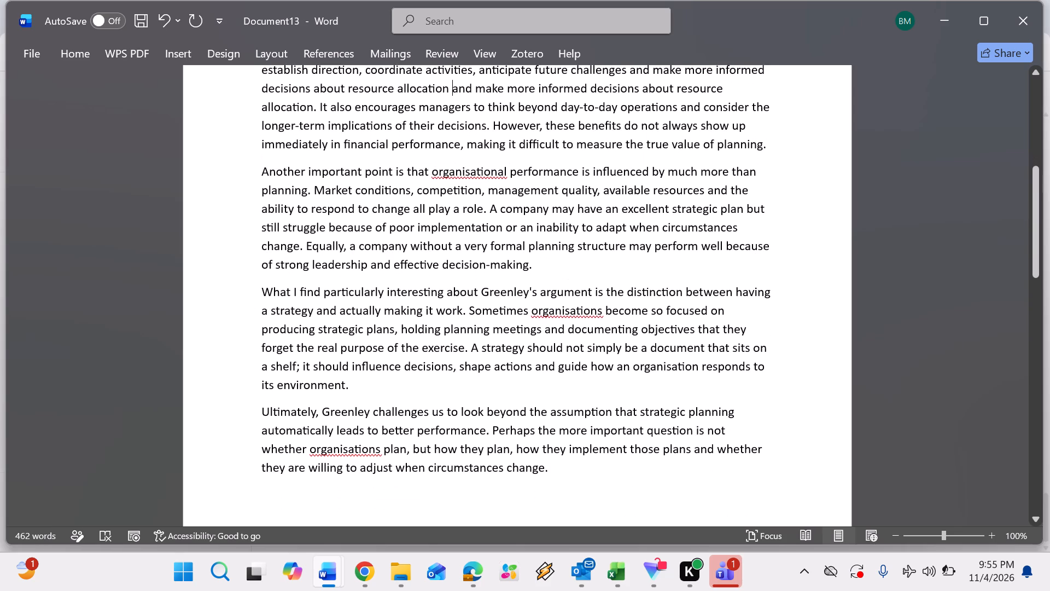
scroll(505, 399, down, 2)
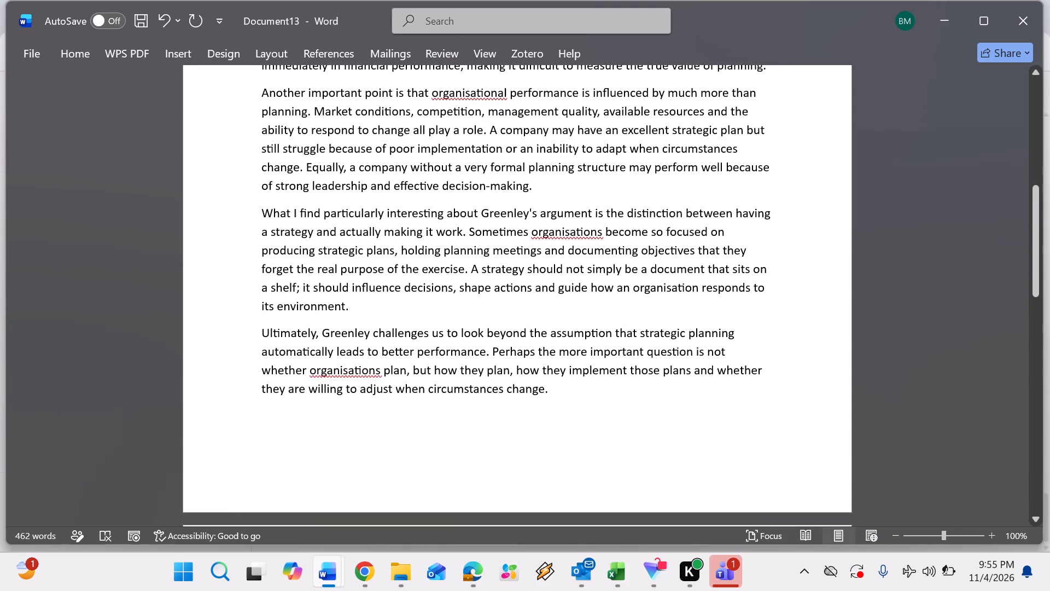
drag(567, 389, 555, 389)
drag(555, 389, 515, 390)
right_click(348, 371)
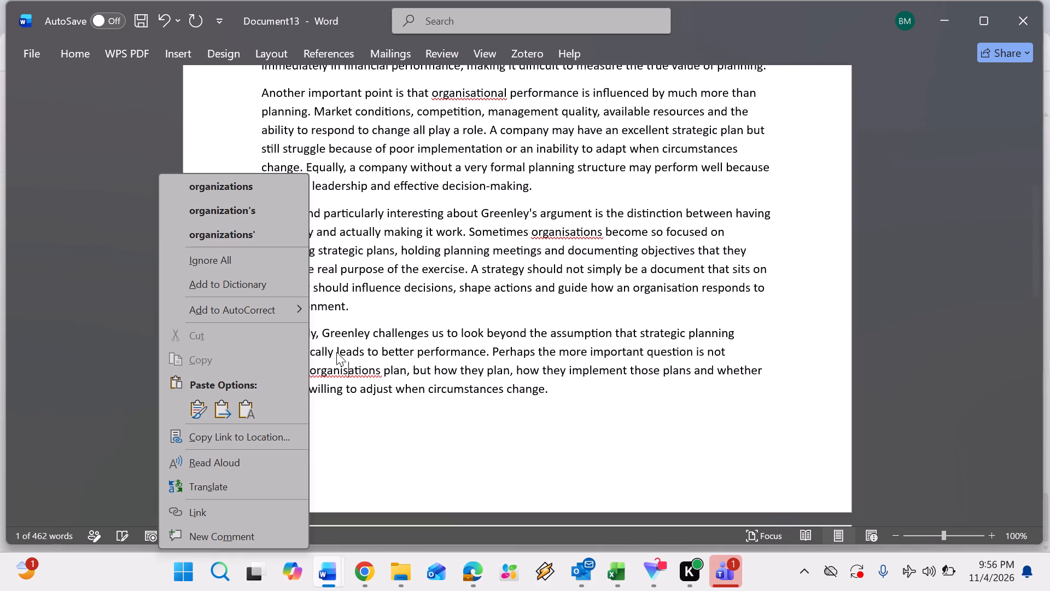
click(248, 189)
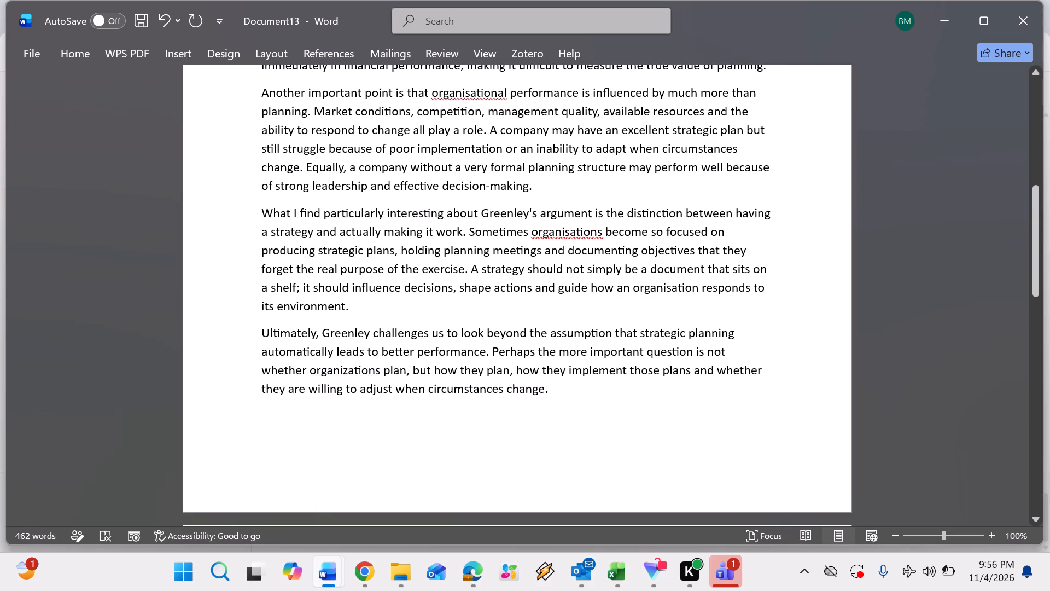
Copy the article text from the start of the document through the end of the "My takeaway" paragraph.
scroll(539, 427, down, 9)
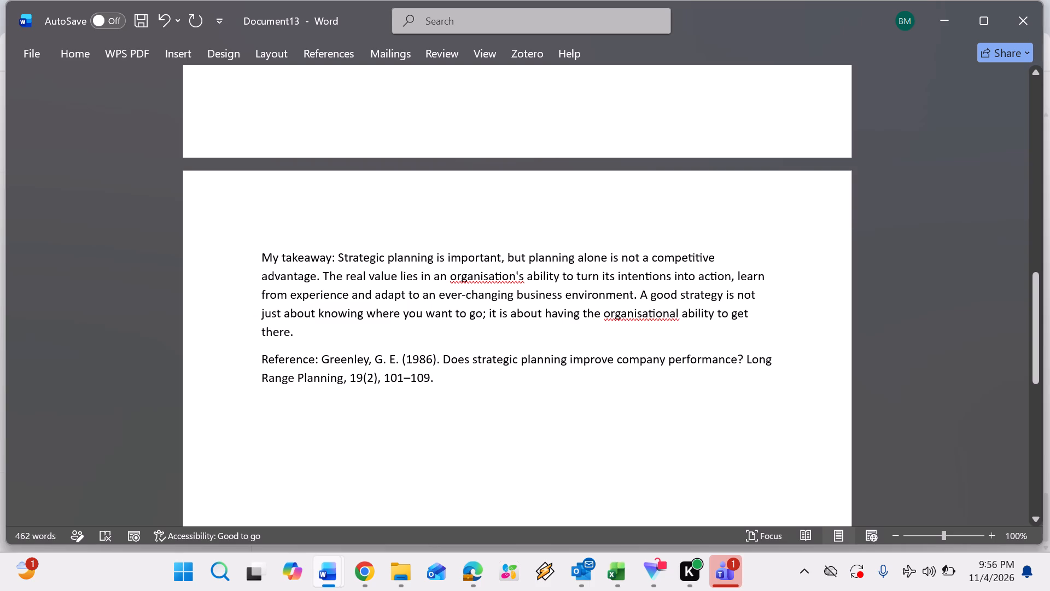
drag(290, 337, 342, 110)
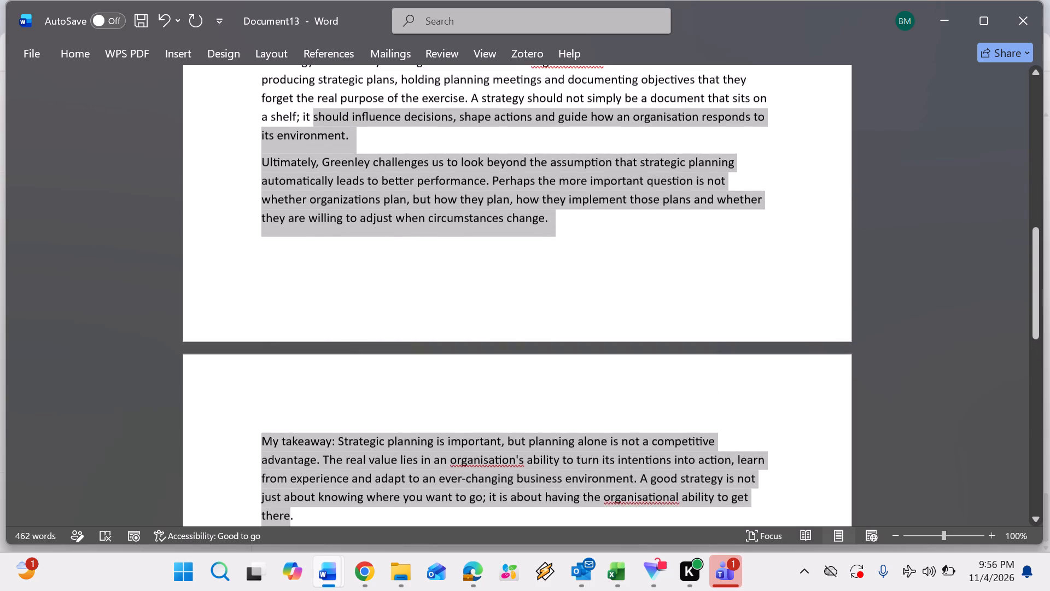
drag(342, 110, 264, 172)
right_click(262, 173)
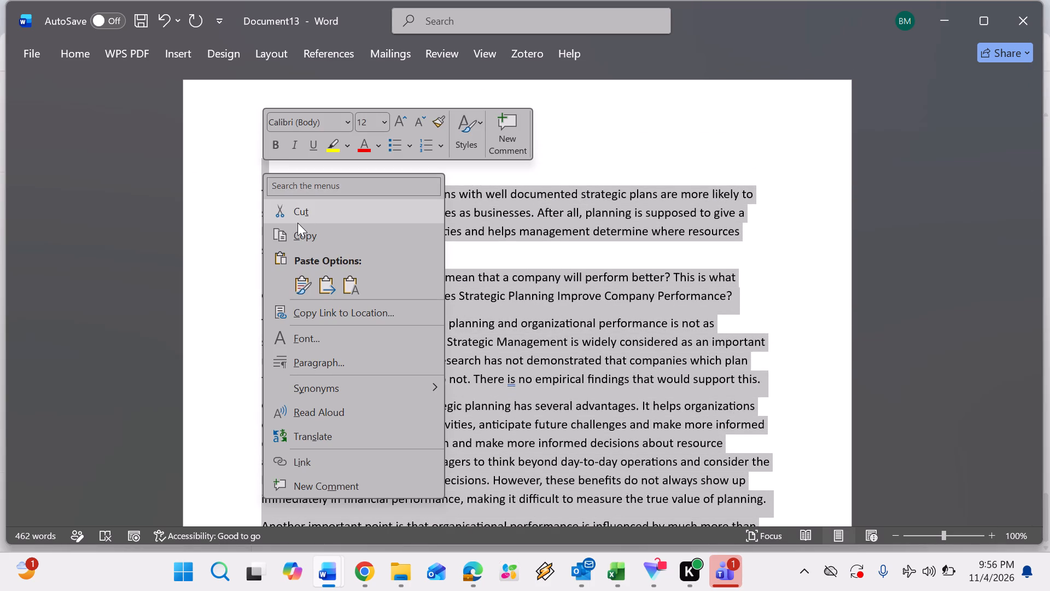
click(296, 225)
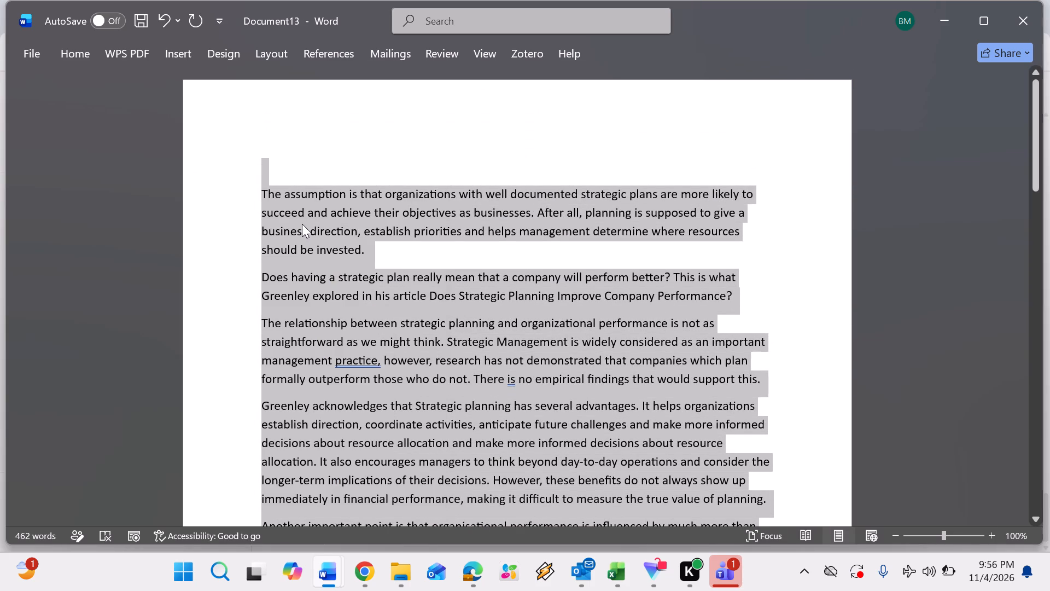
Switch to the Substack draft in Chrome and paste the copied article into the empty post body.
click(363, 571)
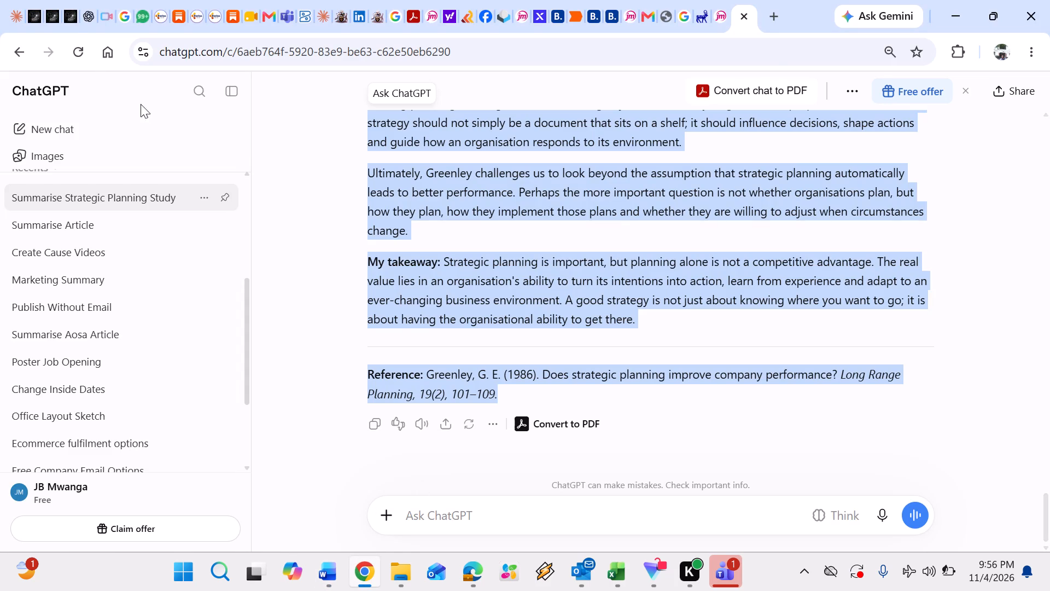
click(72, 17)
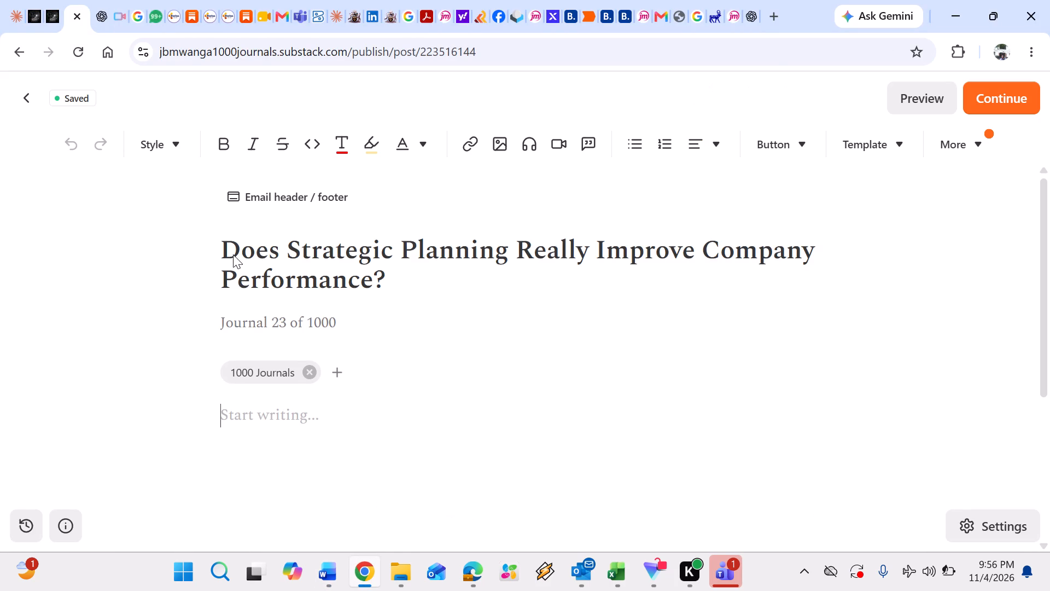
key(ctrl+v)
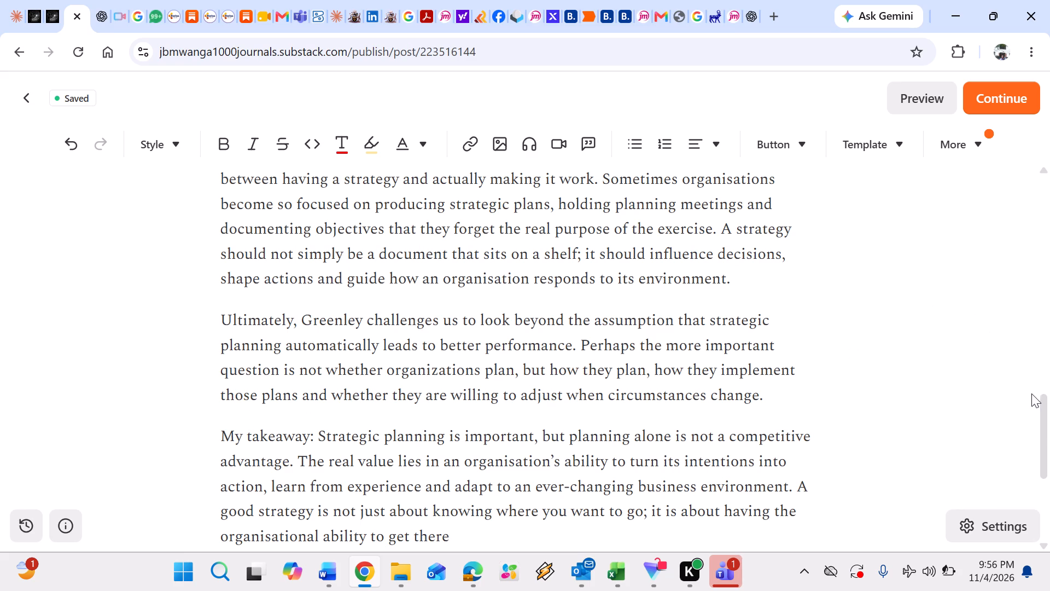
drag(1046, 408, 1049, 462)
right_click(1049, 462)
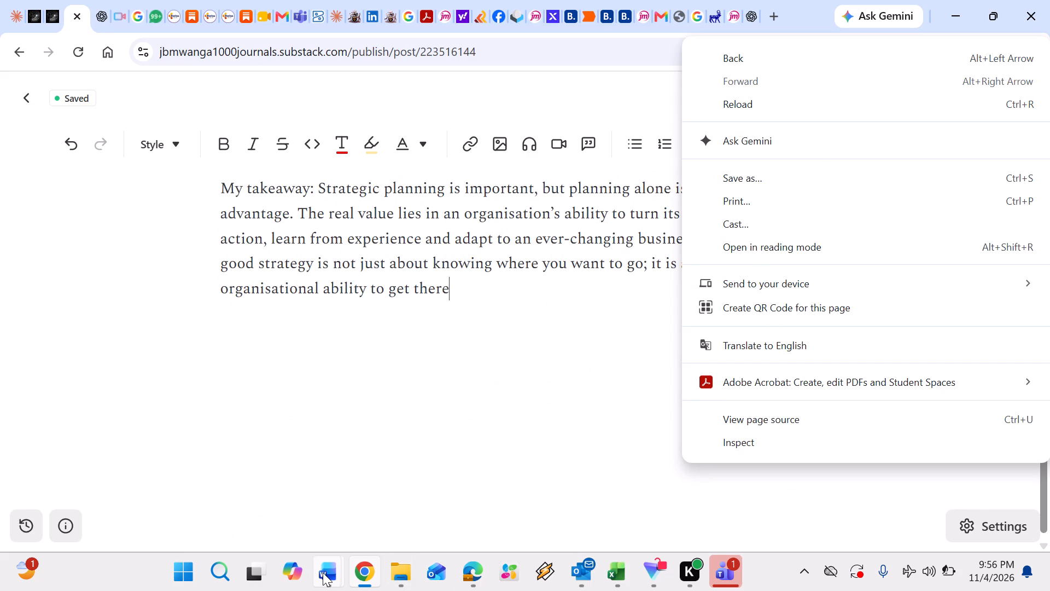
Switch to the Word document and copy the Greenley (1986) reference at its end, without the "Reference:" label.
click(323, 572)
click(251, 527)
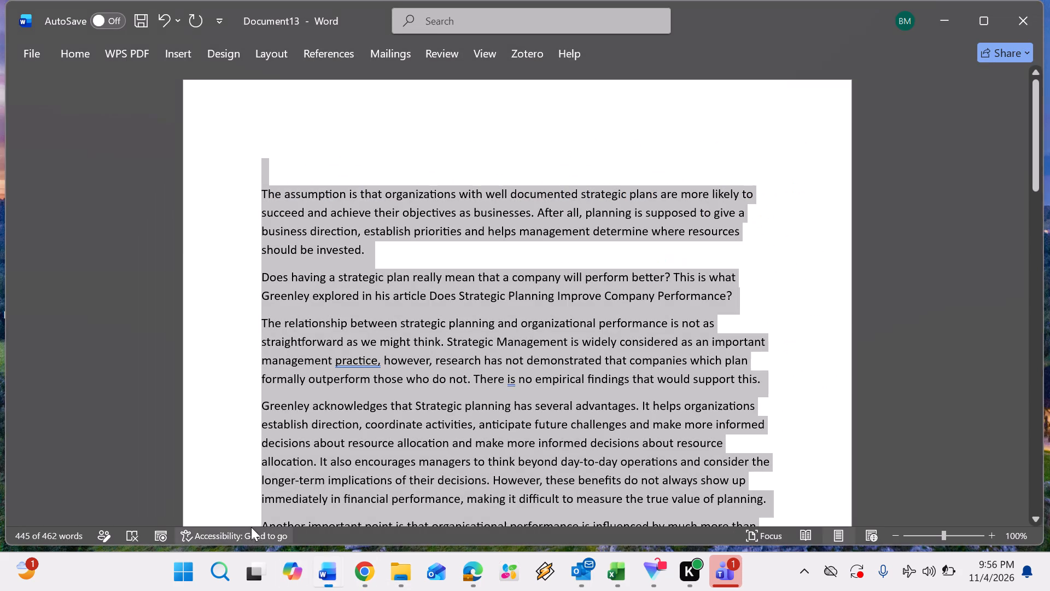
drag(1035, 154, 1049, 265)
drag(1049, 318, 1049, 347)
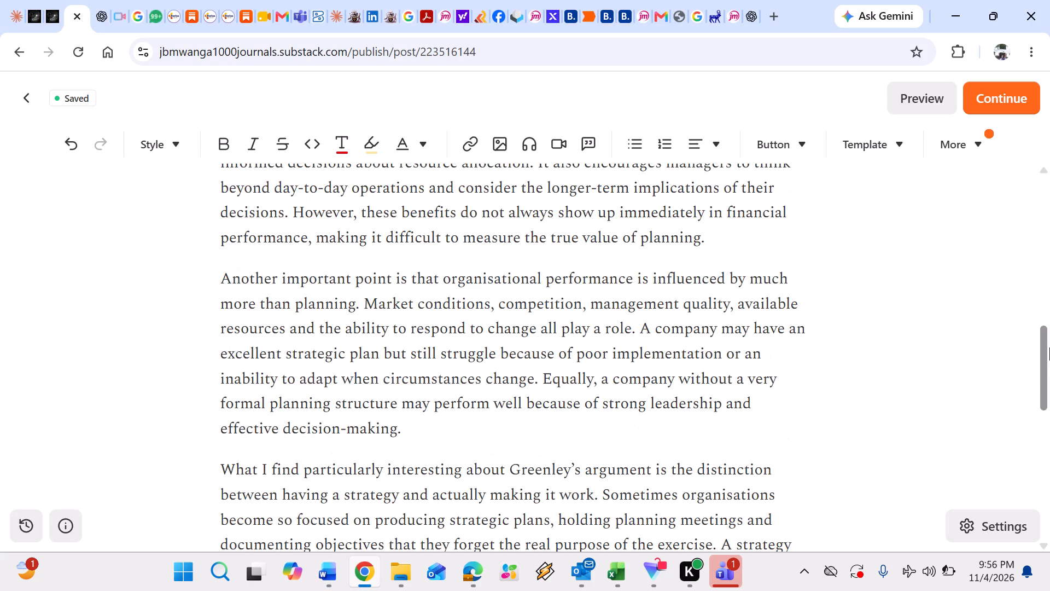
click(329, 568)
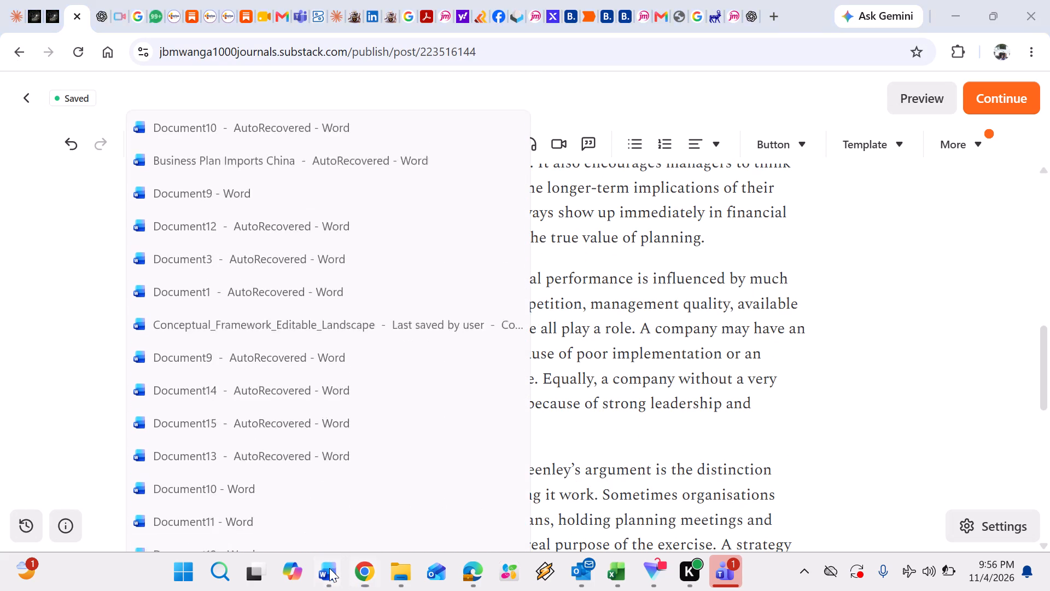
click(284, 529)
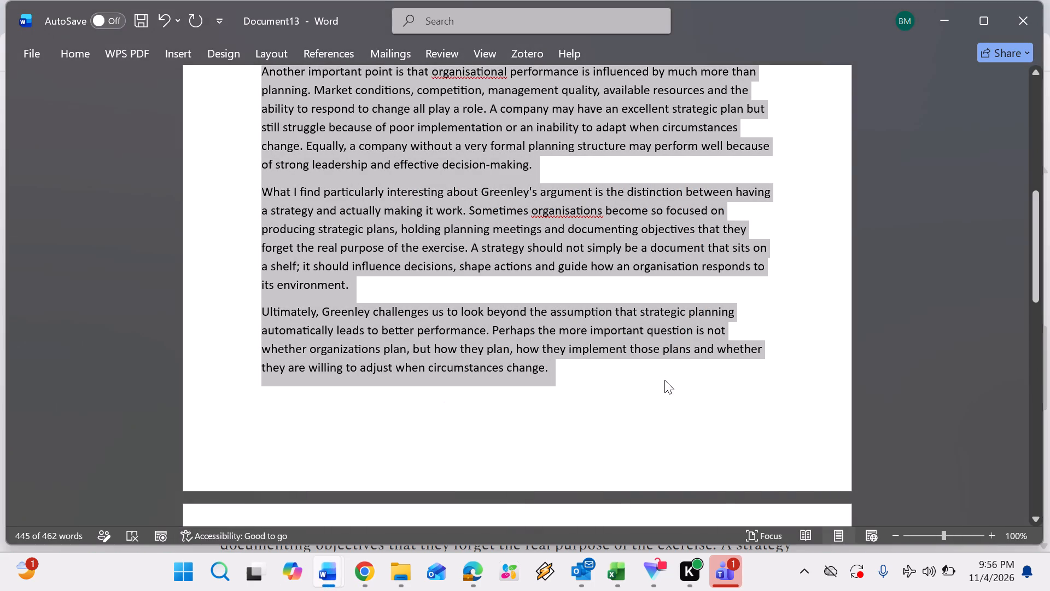
click(660, 415)
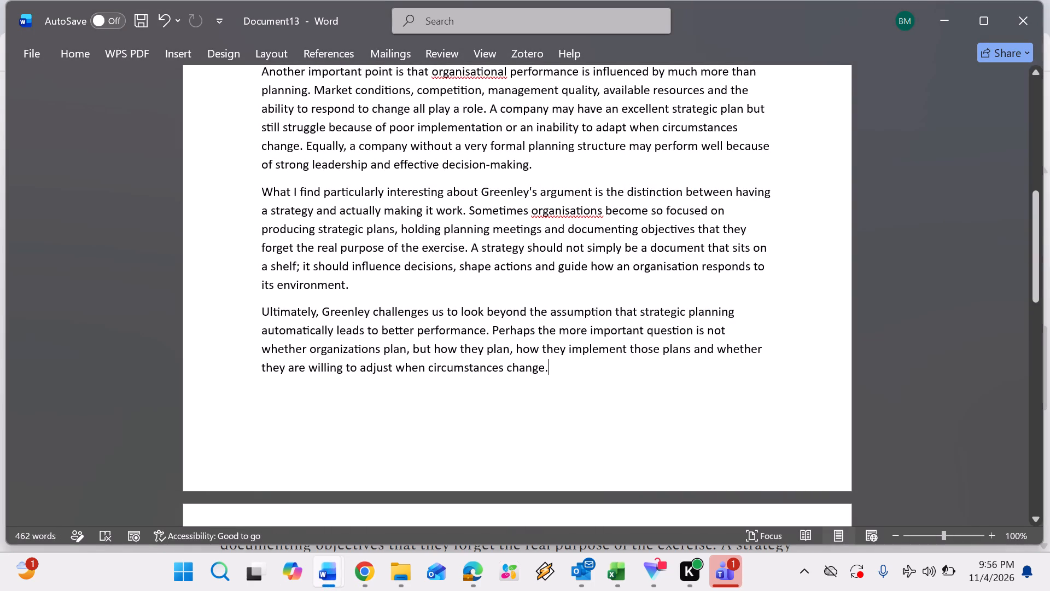
drag(1036, 251, 1046, 332)
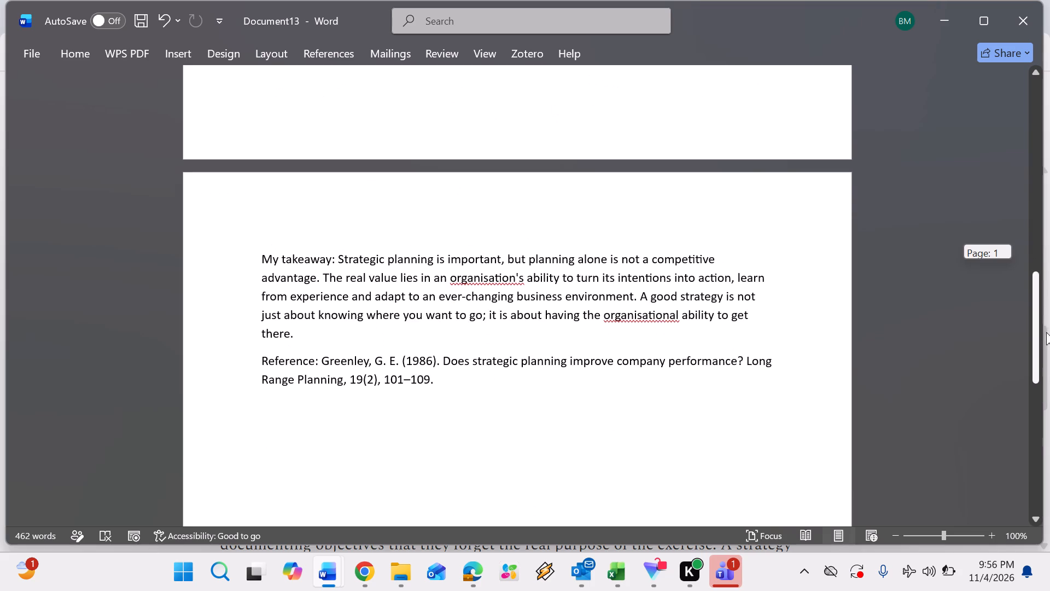
drag(1046, 332, 1042, 328)
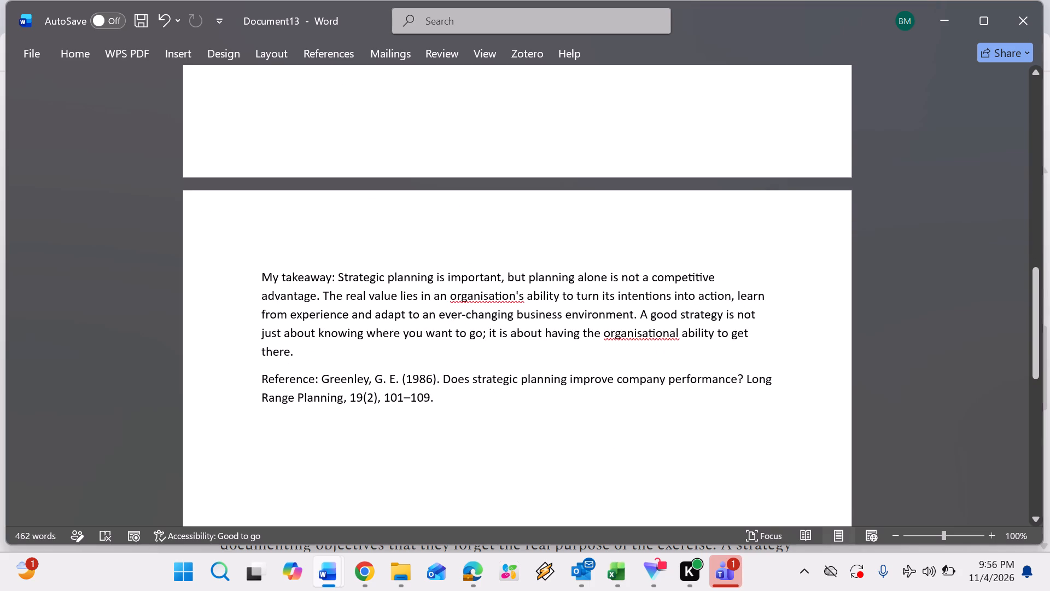
drag(320, 379, 439, 405)
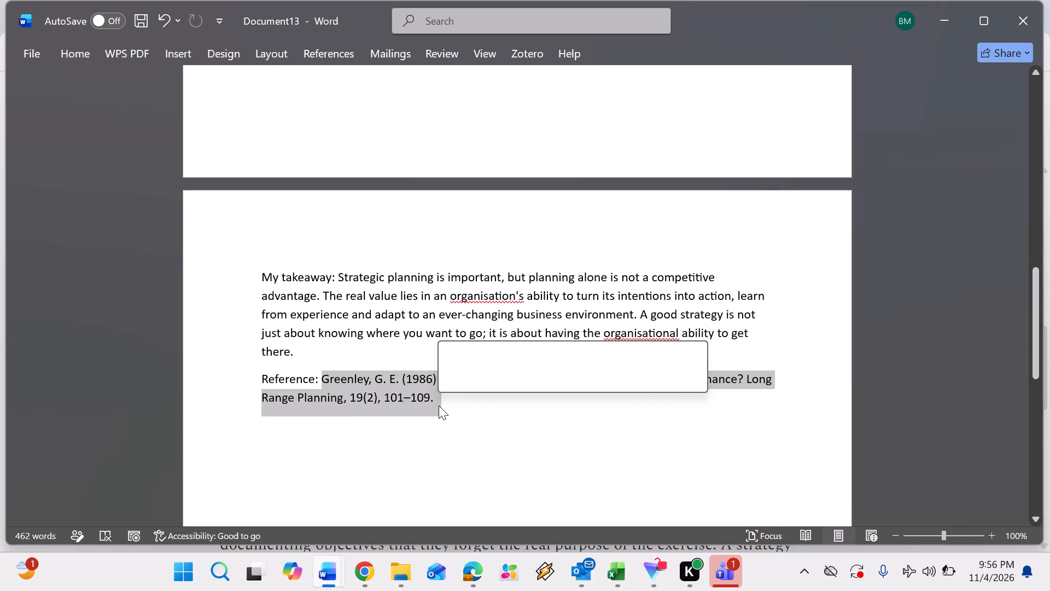
right_click(384, 383)
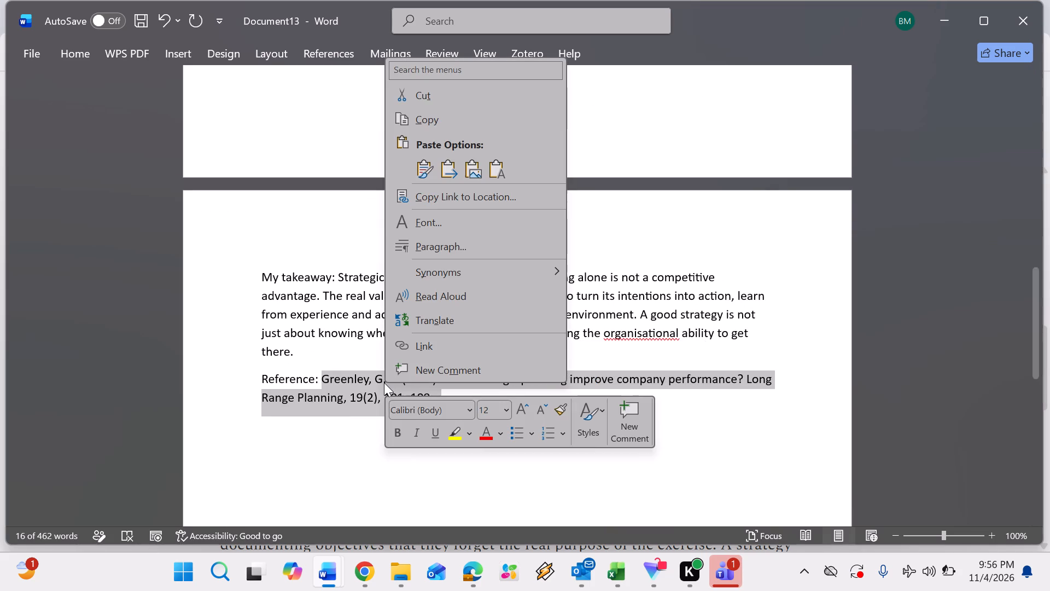
click(420, 118)
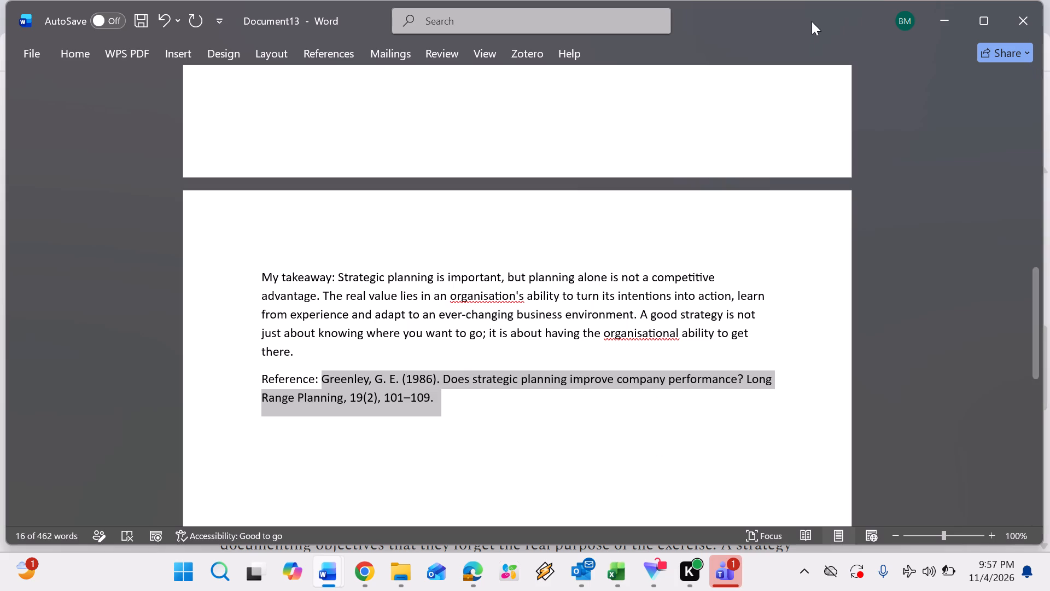
Back in the Substack draft, add a full stop after "get there" and paste the copied reference as a new paragraph below.
click(939, 21)
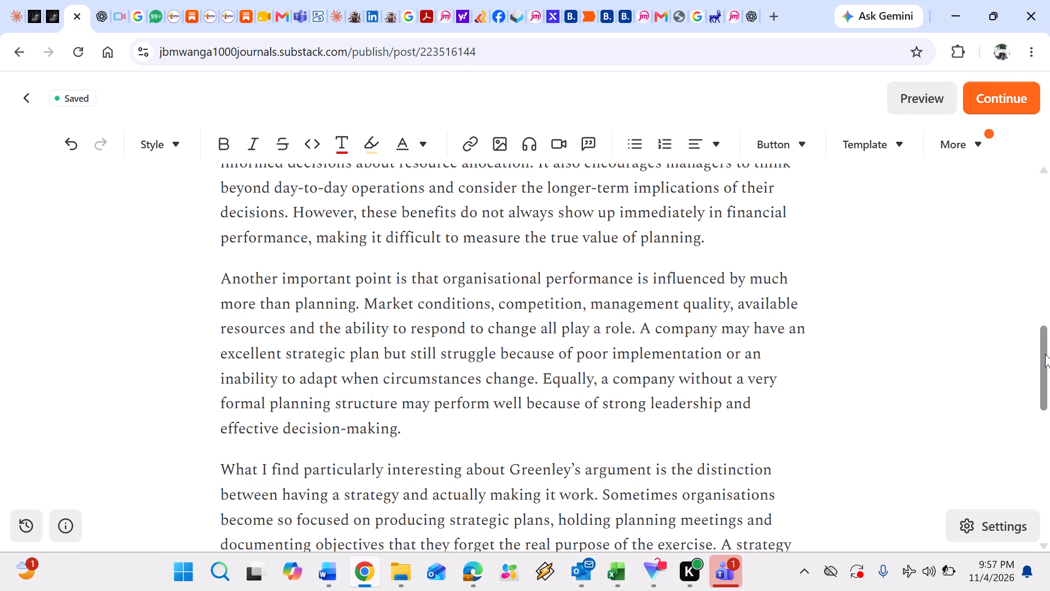
drag(1045, 354, 1041, 458)
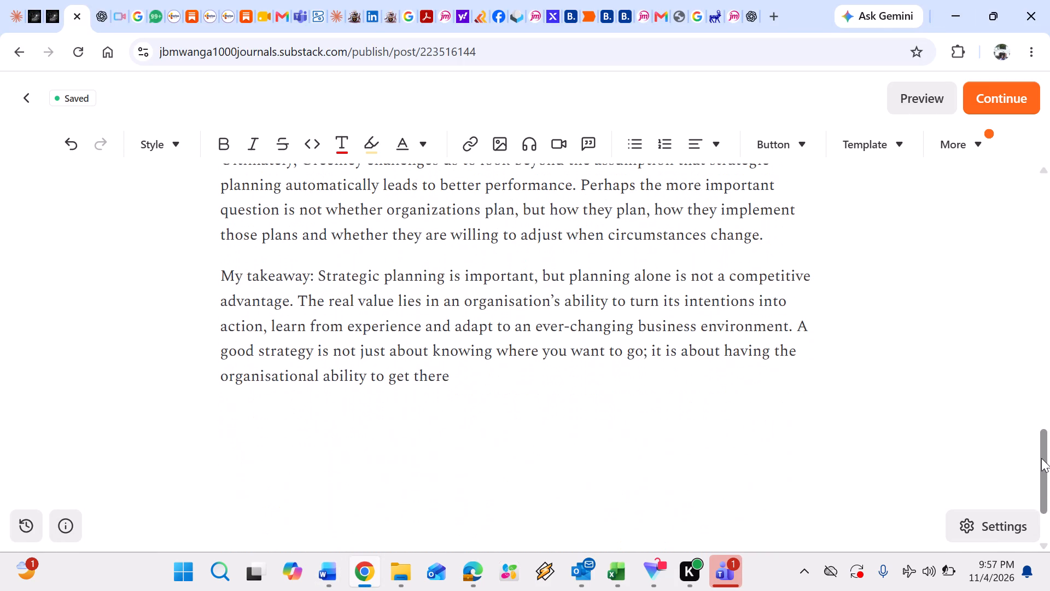
key(period)
key(Return)
key(ctrl+v)
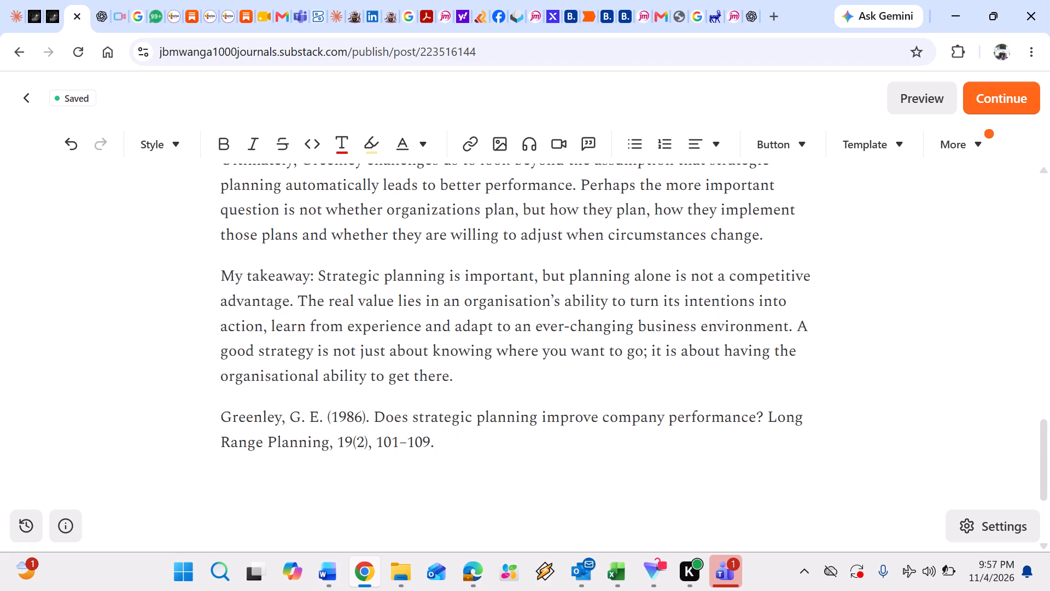
Italicize the entire Greenley reference at the end of the post.
drag(455, 441, 248, 409)
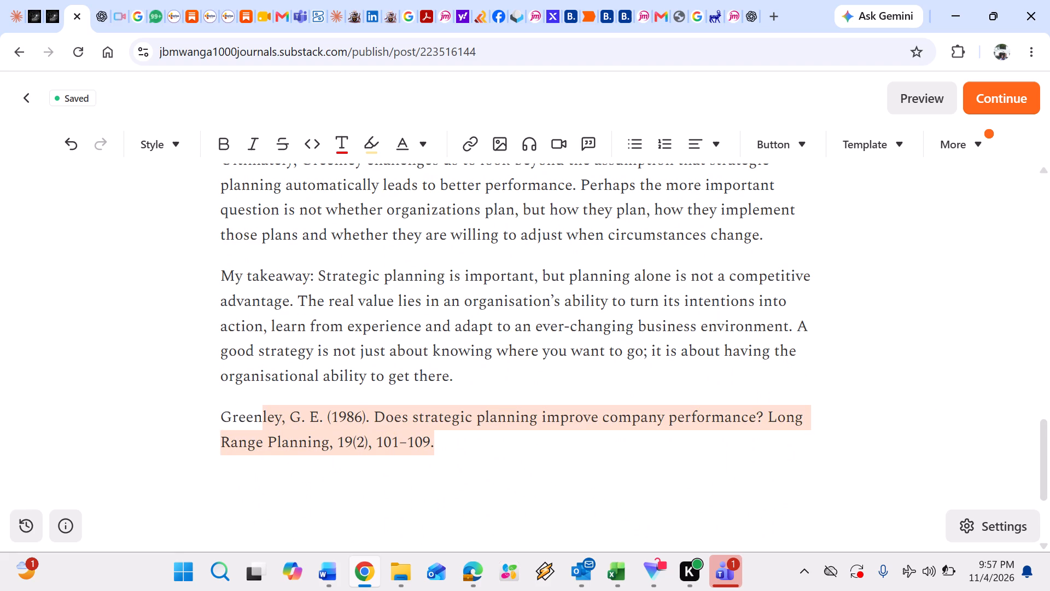
drag(248, 409, 219, 414)
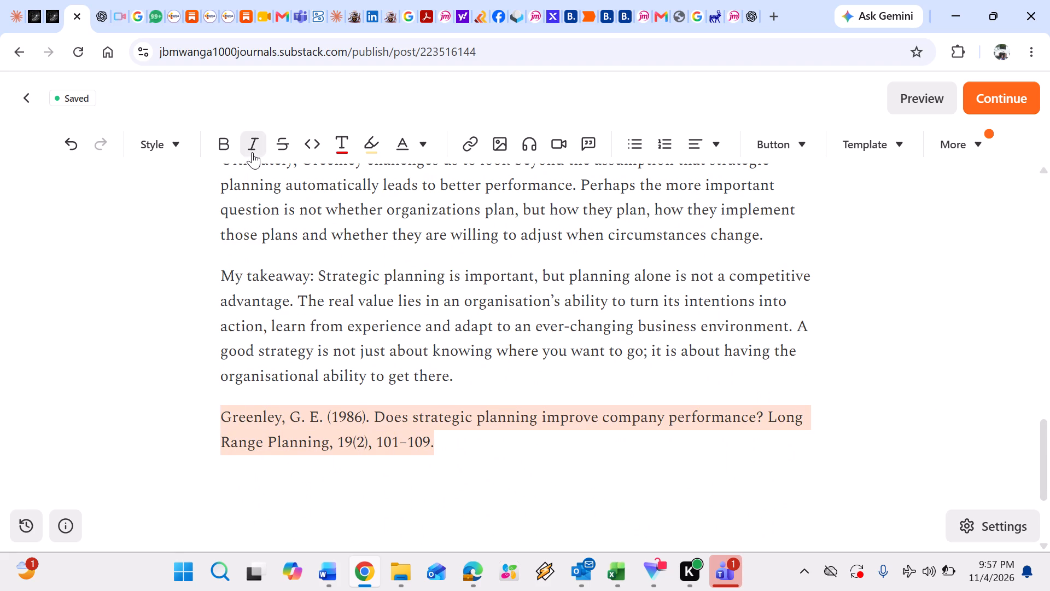
click(252, 152)
click(479, 401)
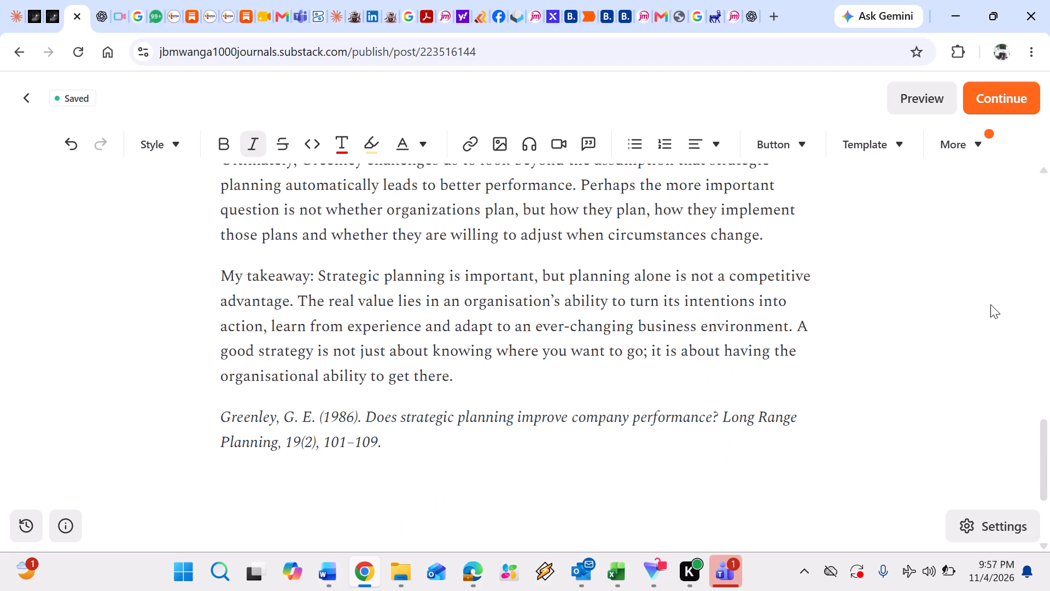
Open Google in a new tab and search for images of "does strategic planning improve organizational performance a meta-analysis".
drag(1041, 435, 1043, 343)
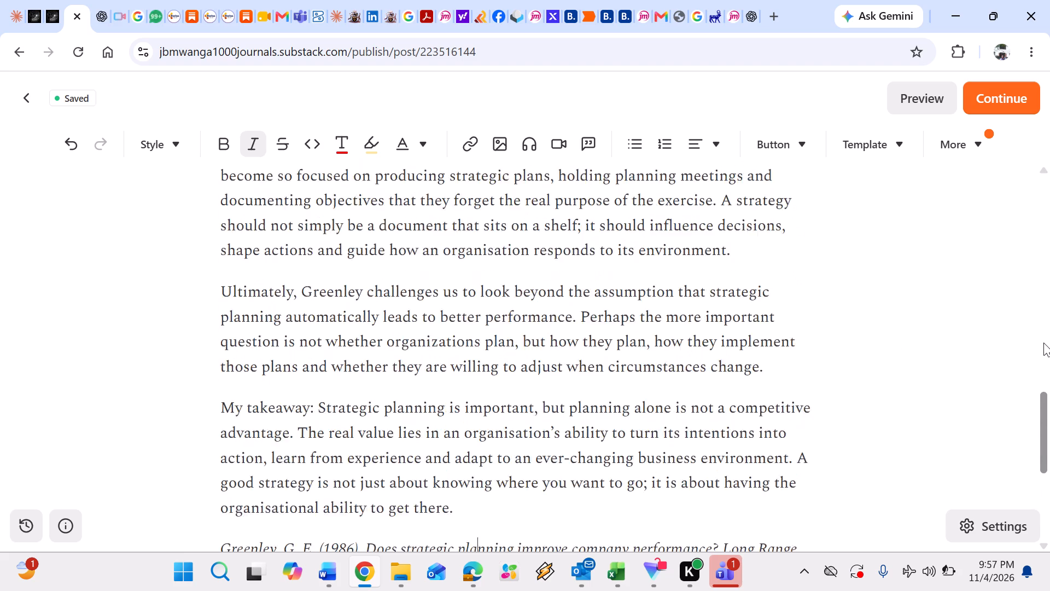
drag(1043, 343, 1049, 149)
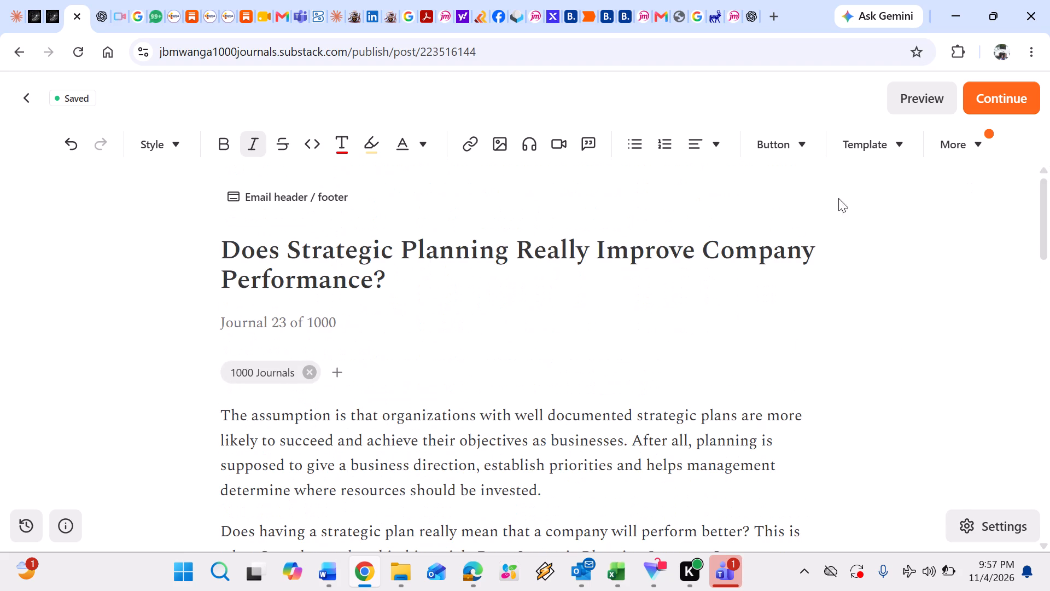
right_click(776, 16)
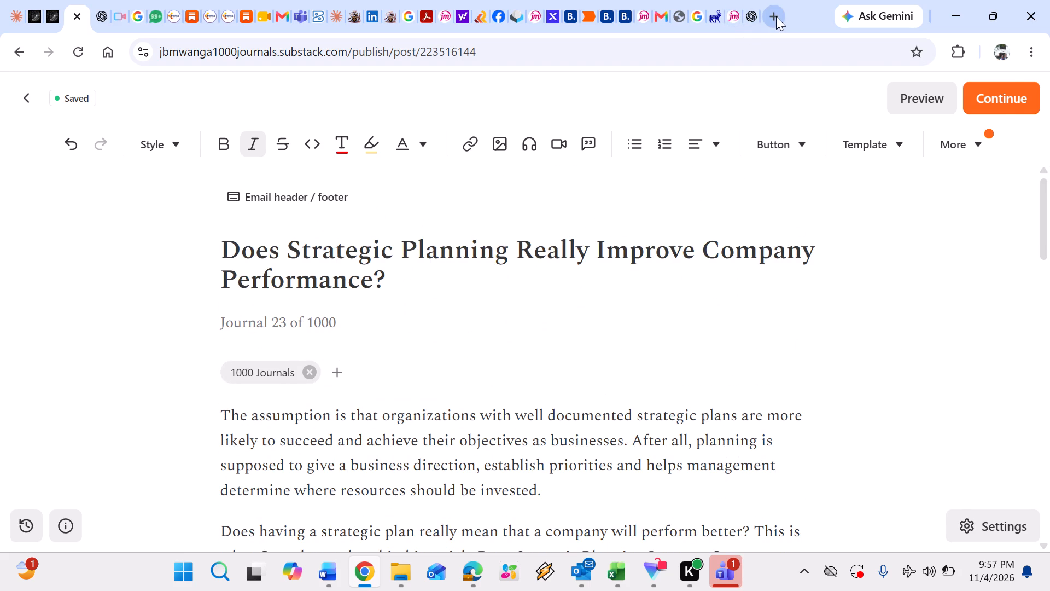
click(776, 16)
click(776, 16)
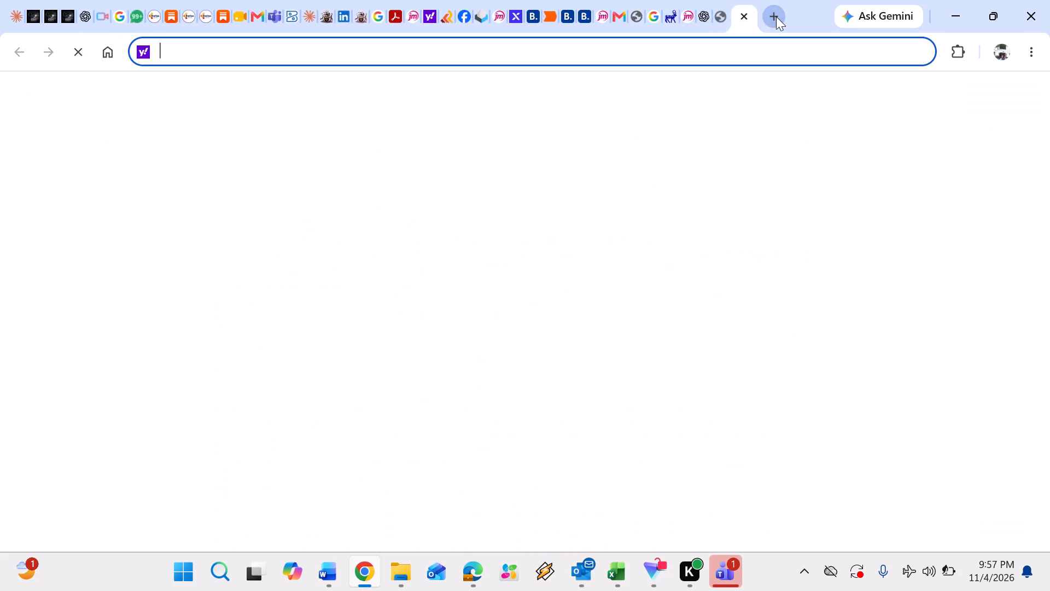
text(goo)
key(Return)
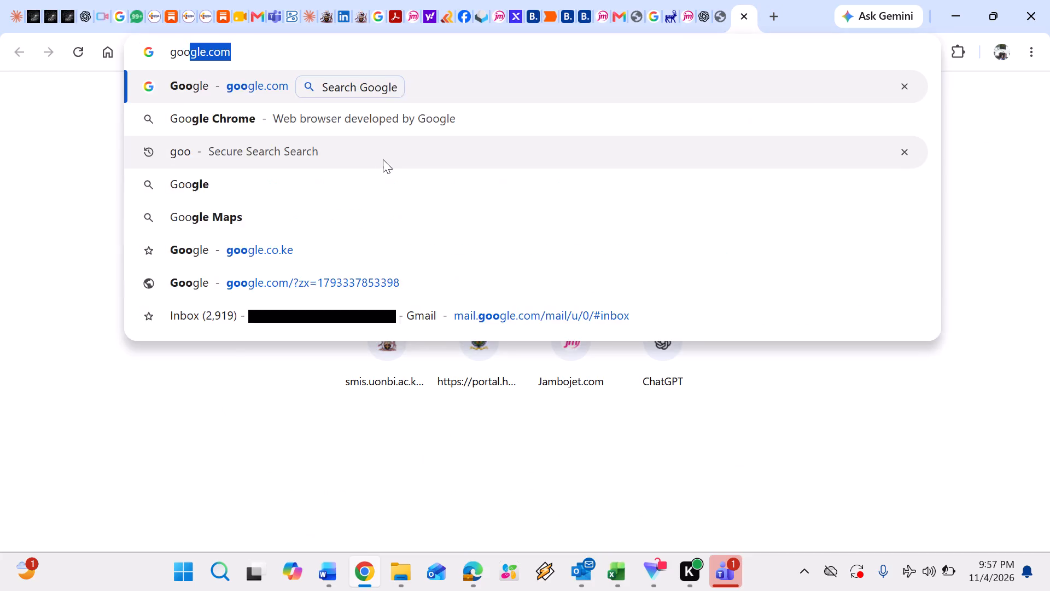
text(does strate)
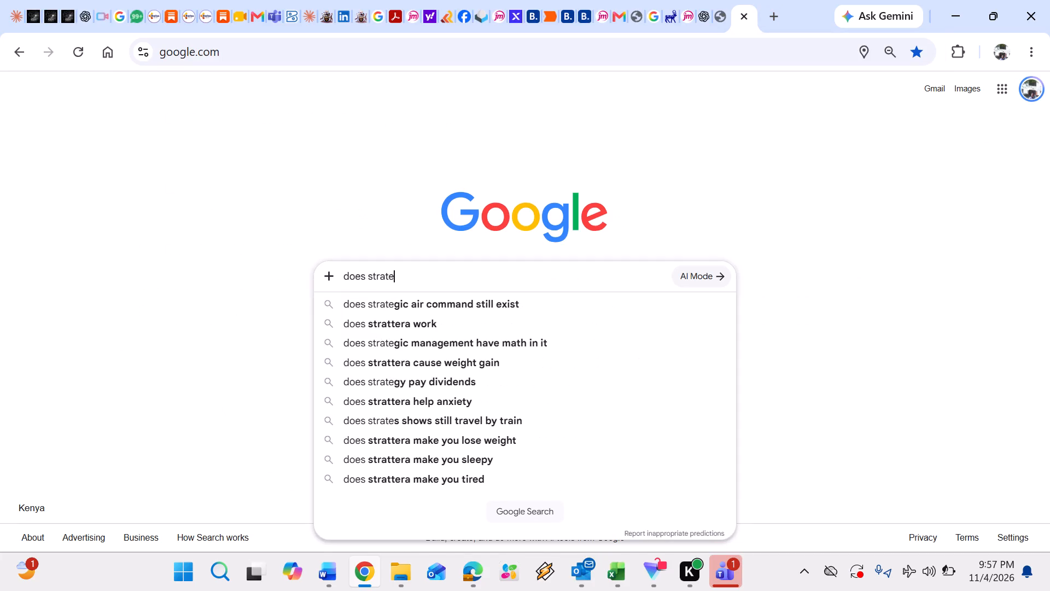
text(gic pa)
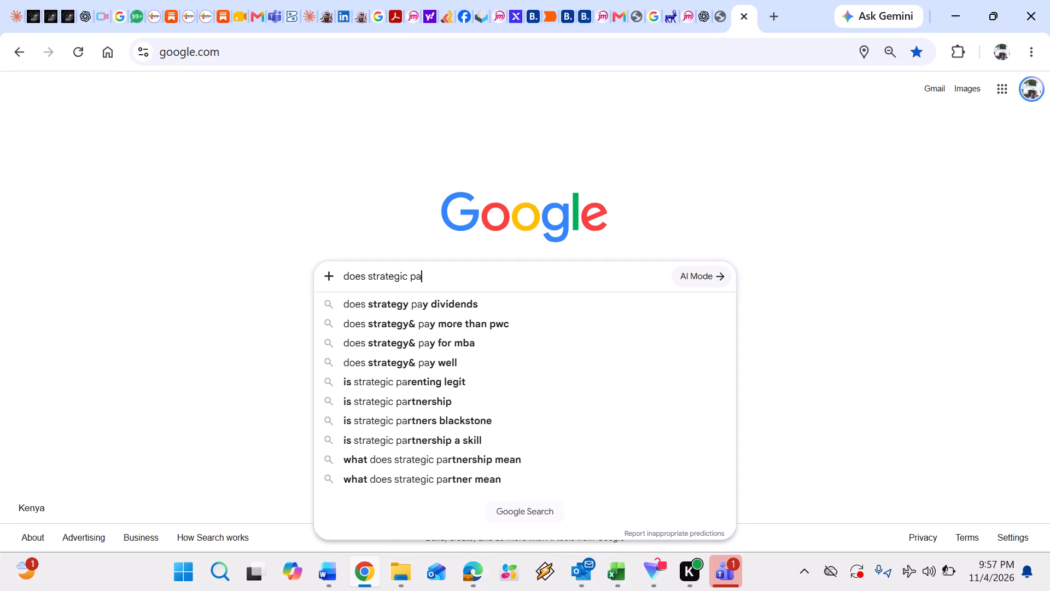
key(BackSpace)
text(lanni)
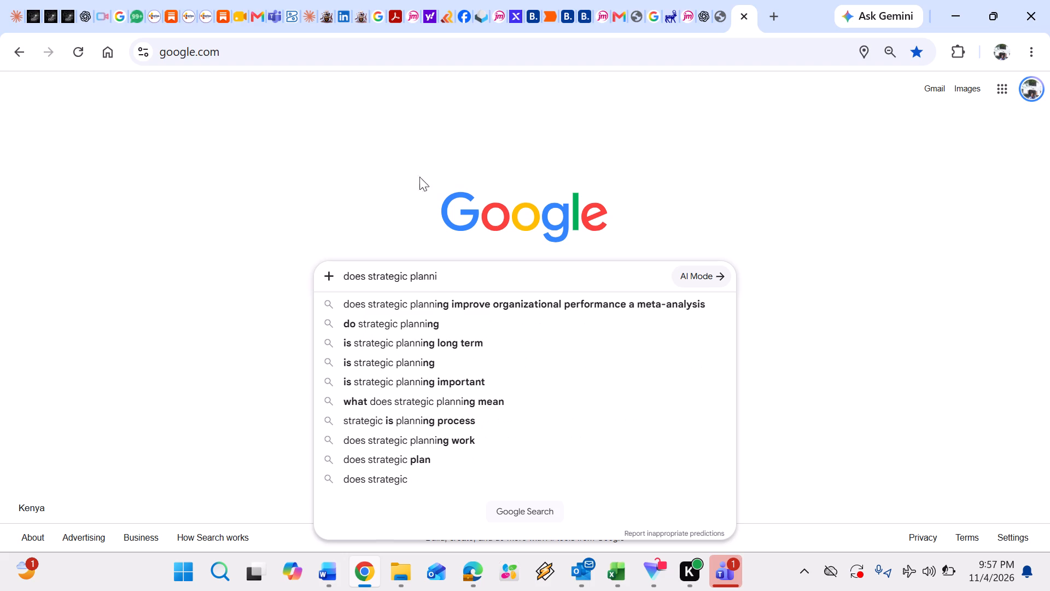
click(436, 304)
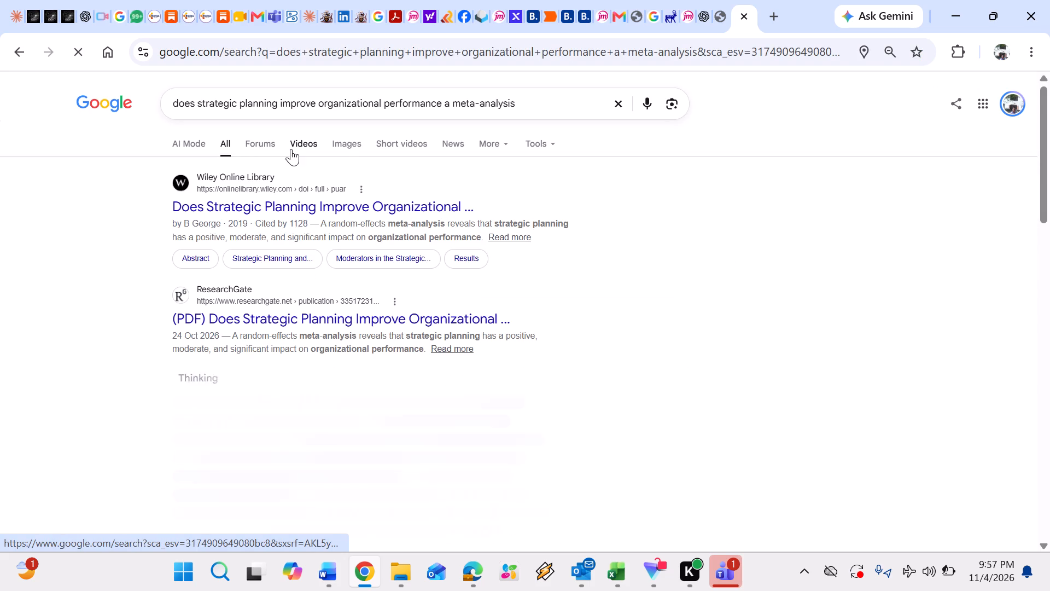
click(341, 144)
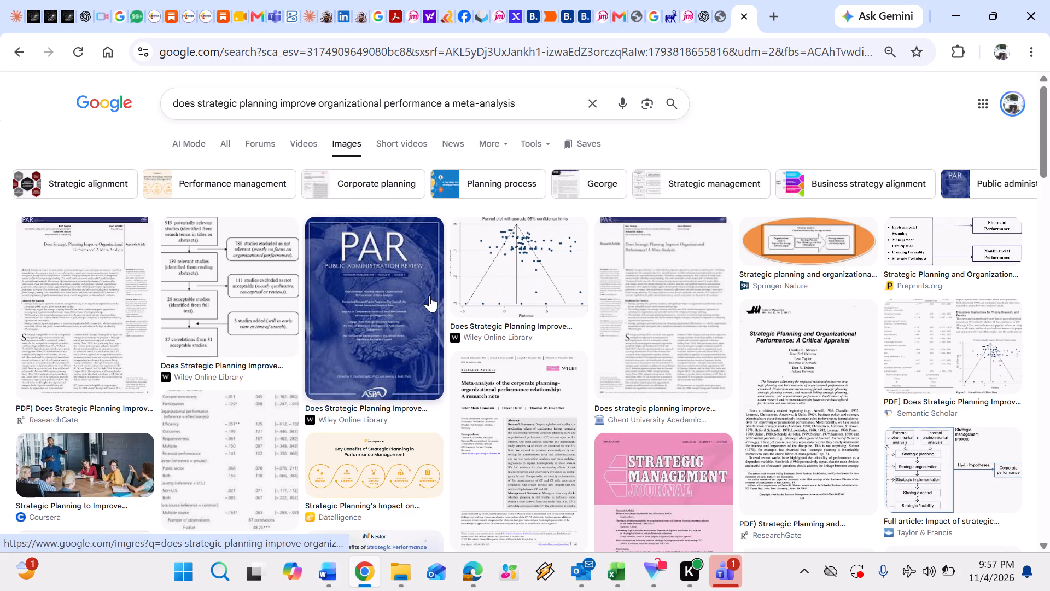
Open the Wiley Online Library funnel plot image from the image results.
click(485, 288)
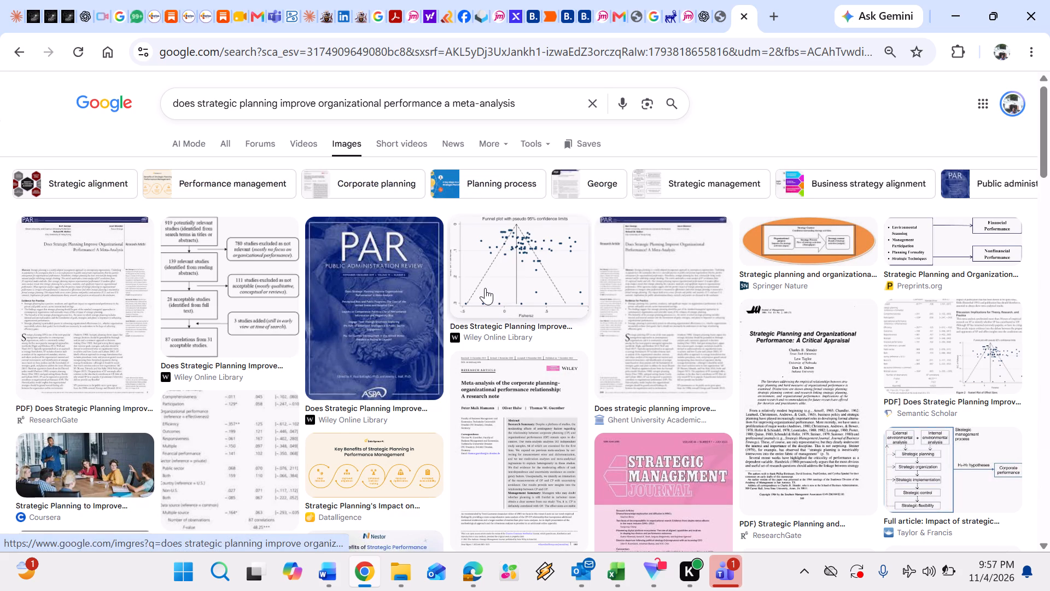
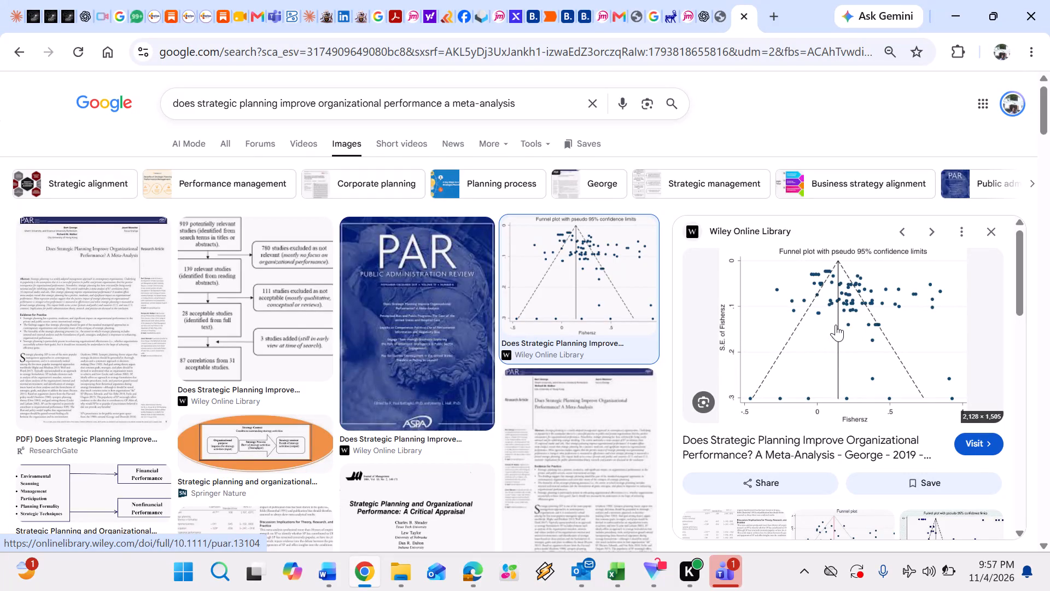
Browse the image results for a picture suited to the post, opening the Semantic Scholar, Datalligence, AIHR and RMG strategic planning images.
scroll(833, 331, down, 2)
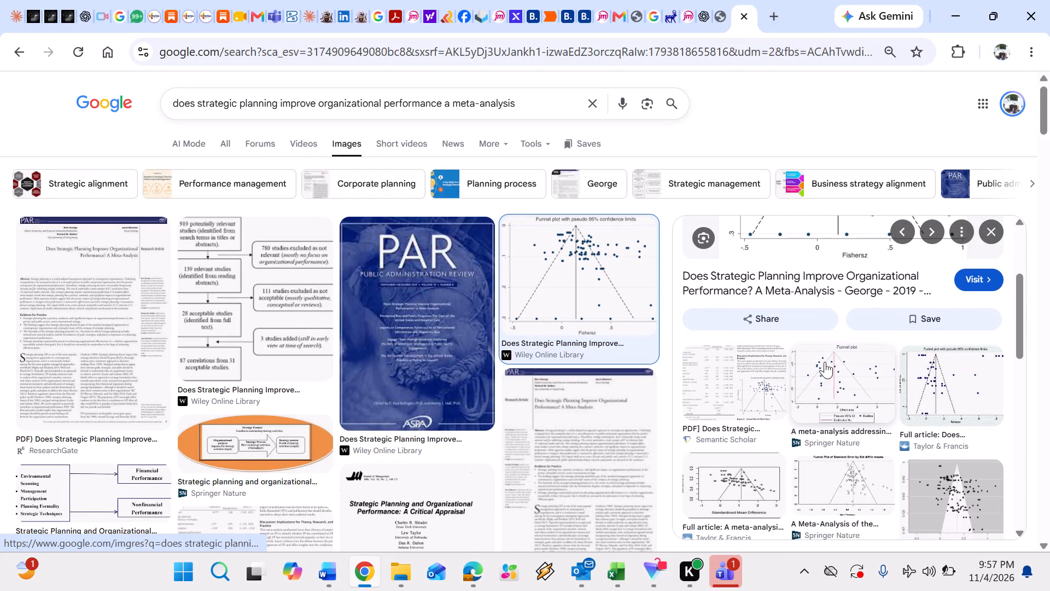
click(745, 389)
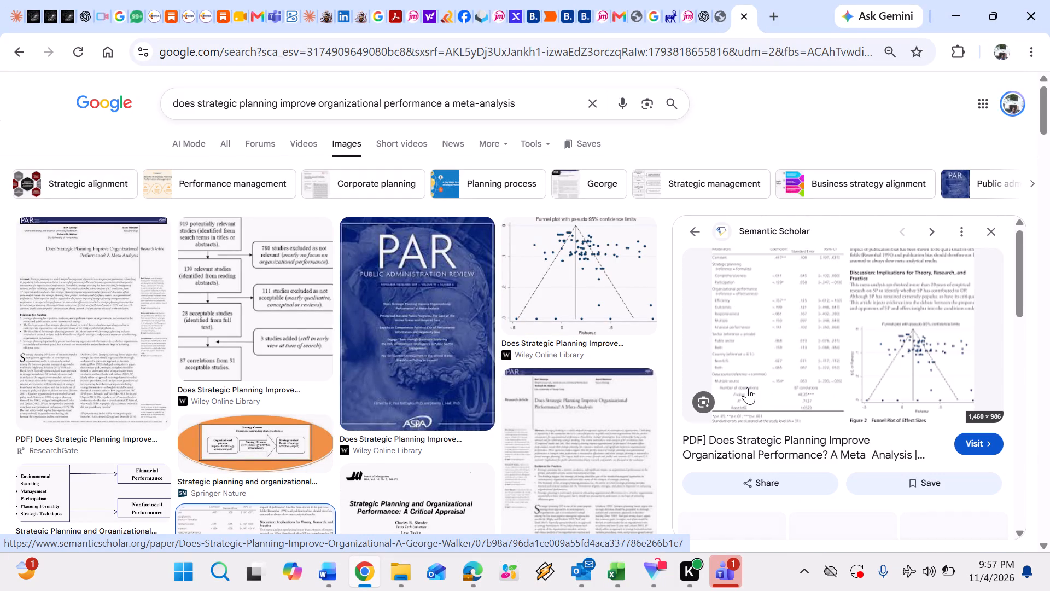
scroll(465, 428, down, 4)
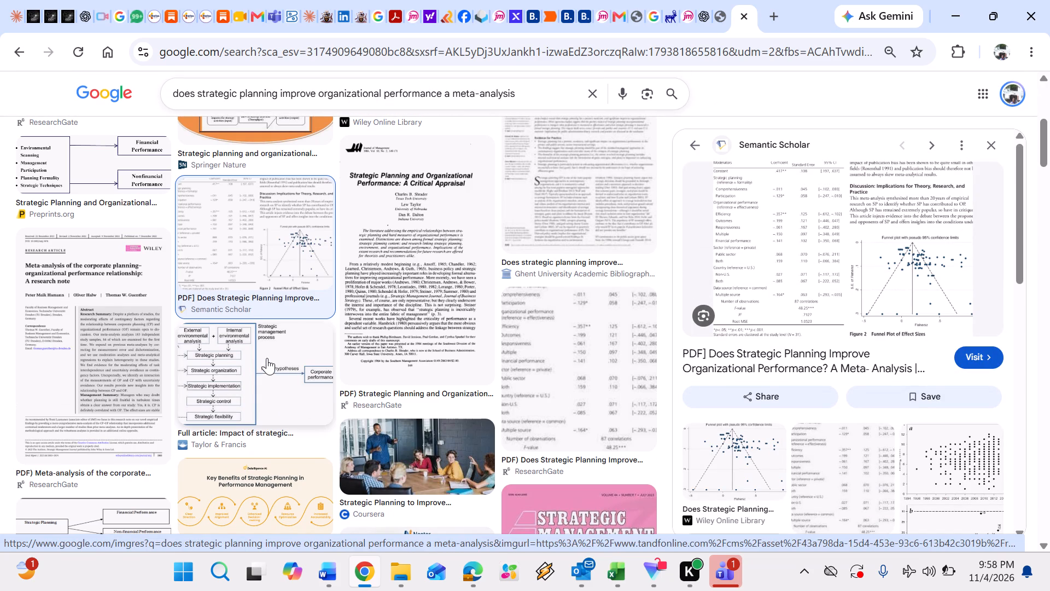
scroll(434, 470, down, 2)
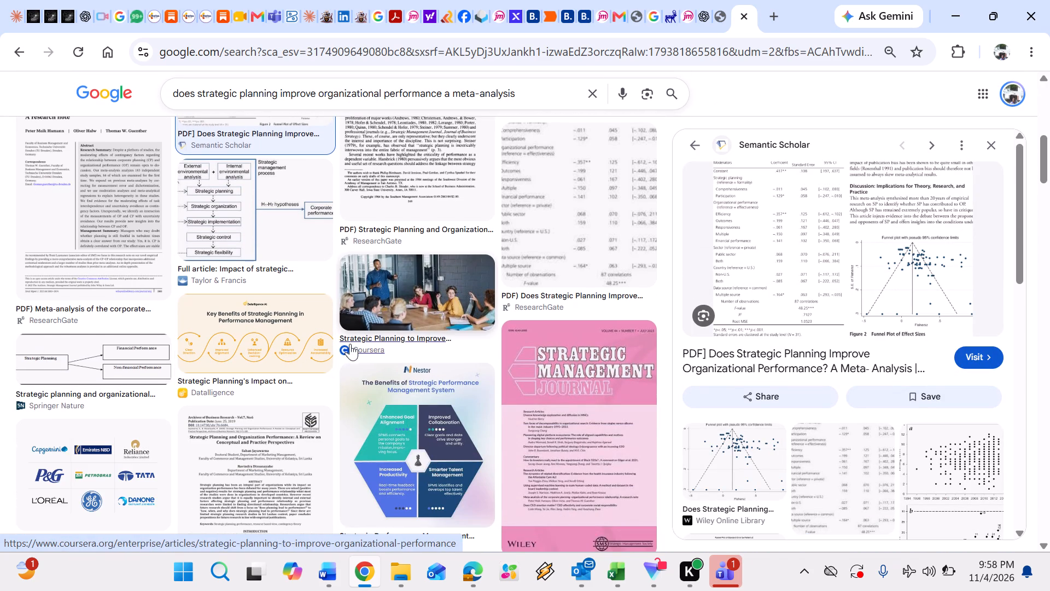
click(271, 343)
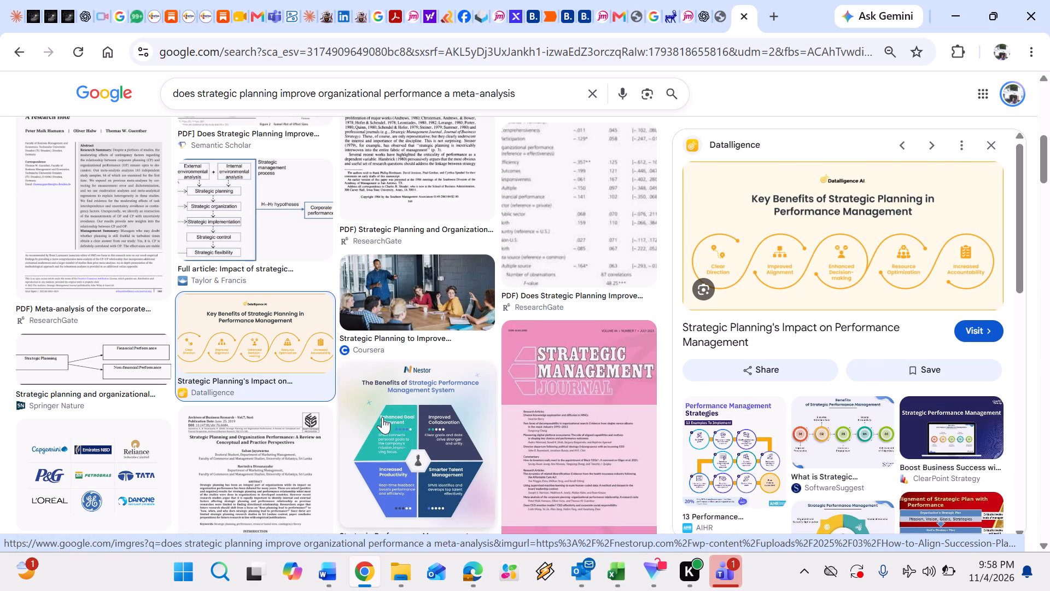
click(738, 426)
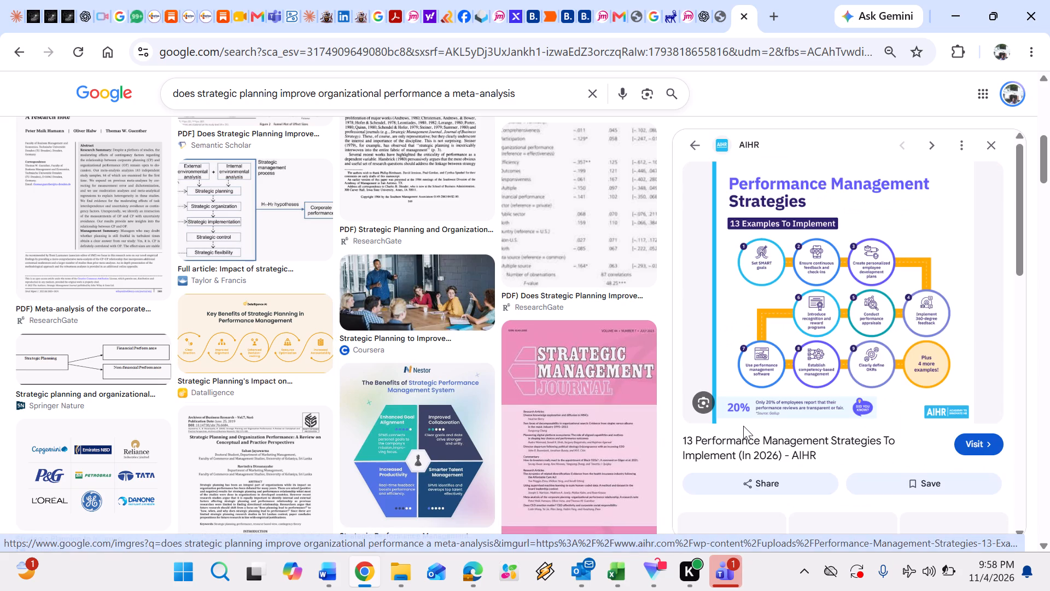
scroll(616, 459, down, 4)
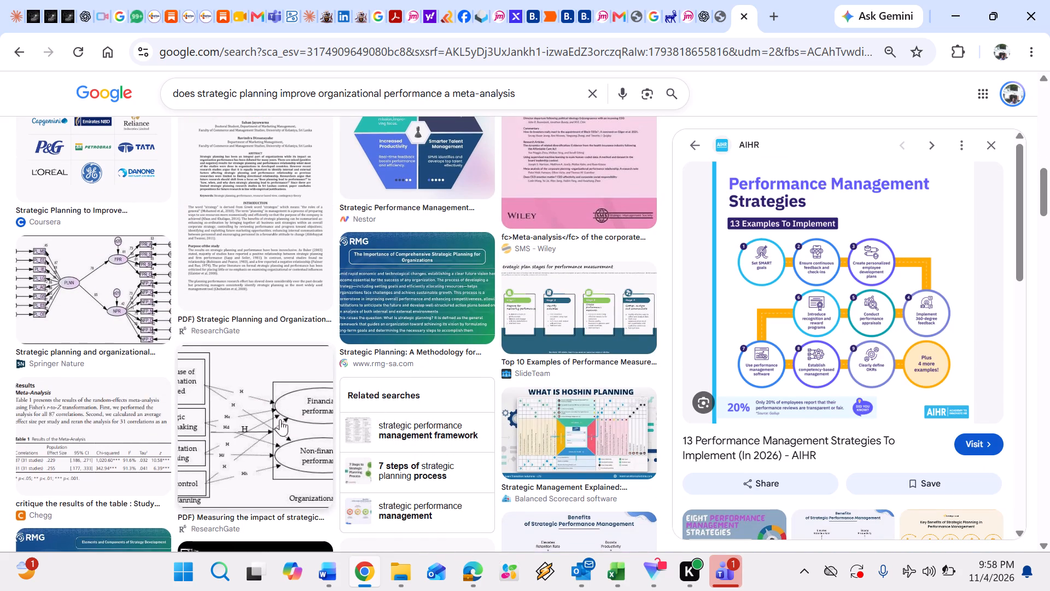
scroll(435, 467, down, 3)
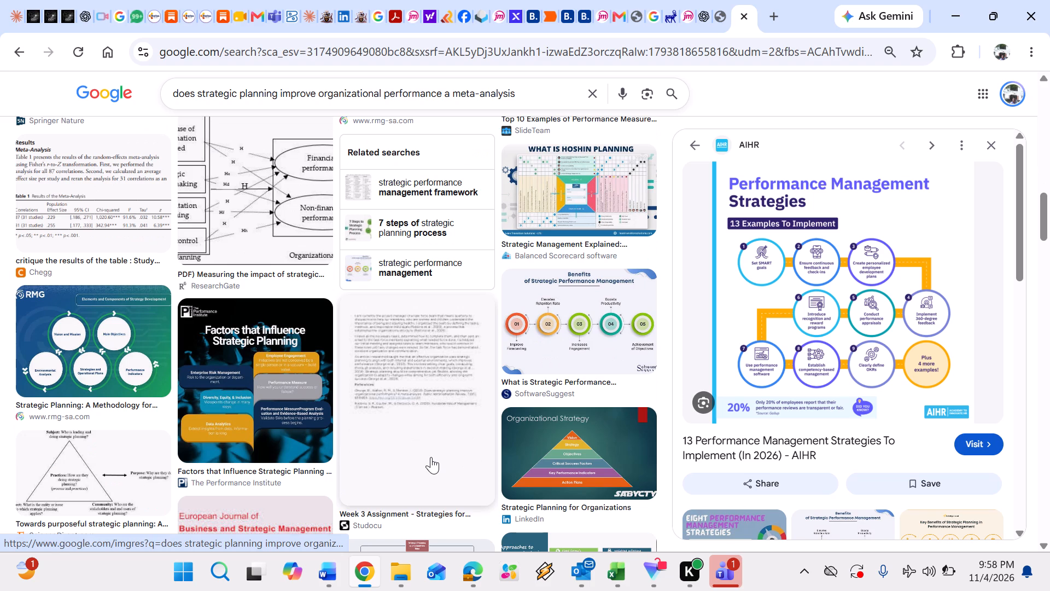
click(127, 338)
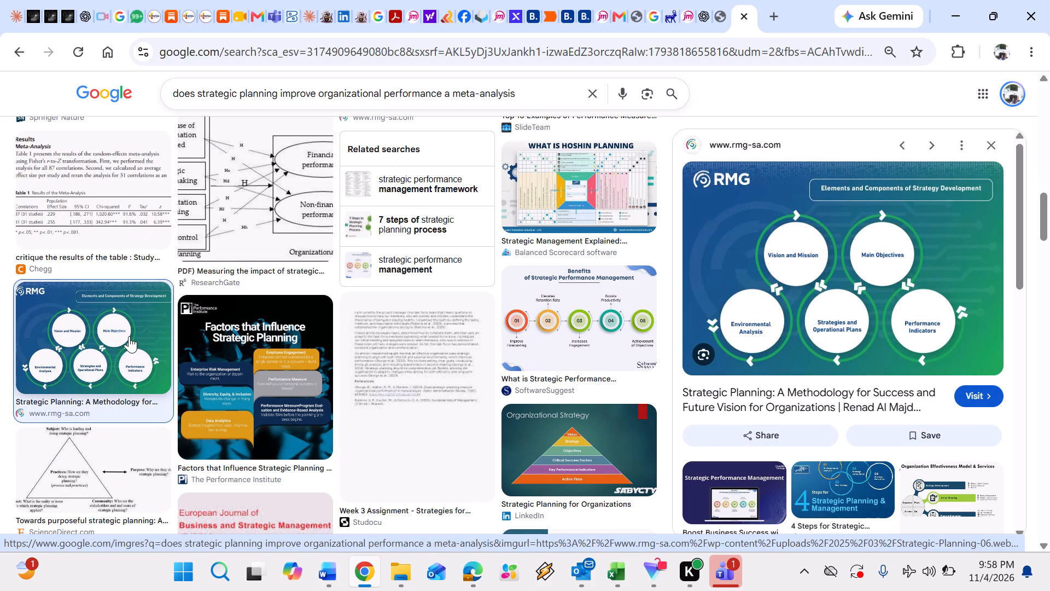
Browse further image results for the post, opening the Blog For Data-Driven Business, ResearchGate journal cover and Facebook "9 Steps of Strategic Planning" images.
scroll(553, 441, down, 2)
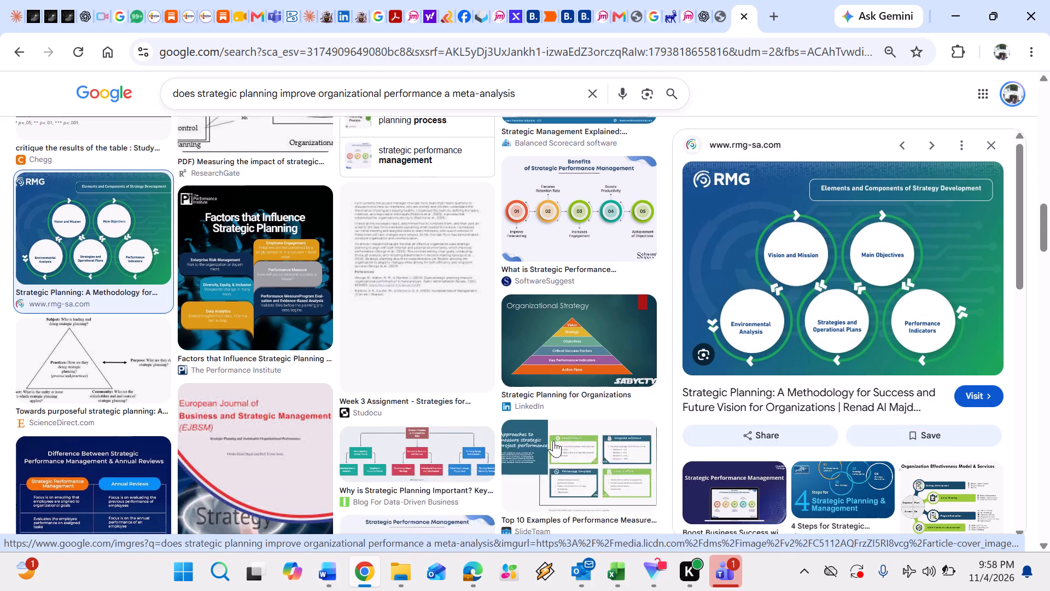
click(383, 413)
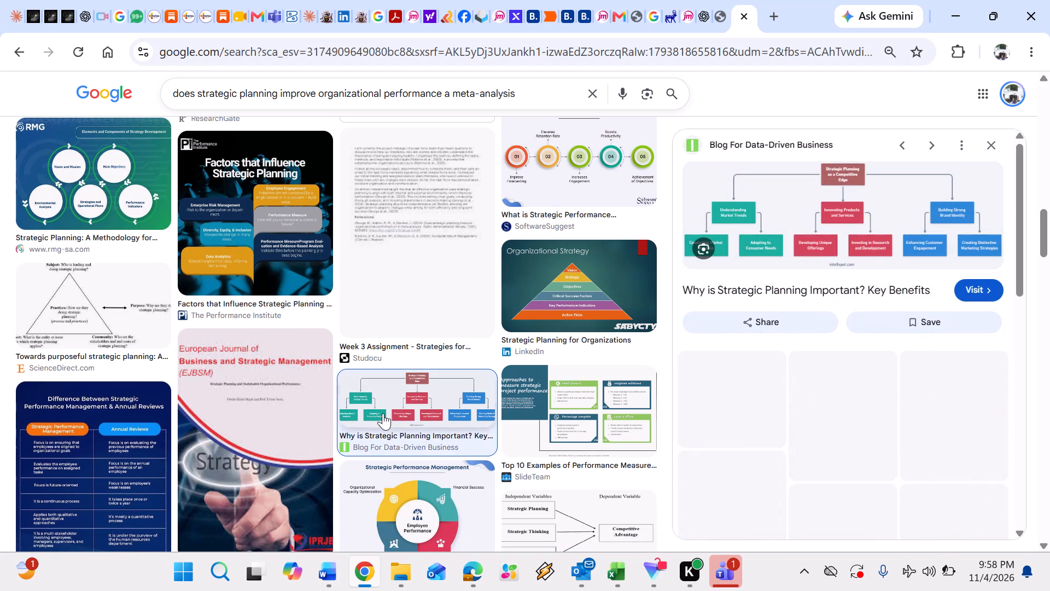
scroll(399, 468, down, 1)
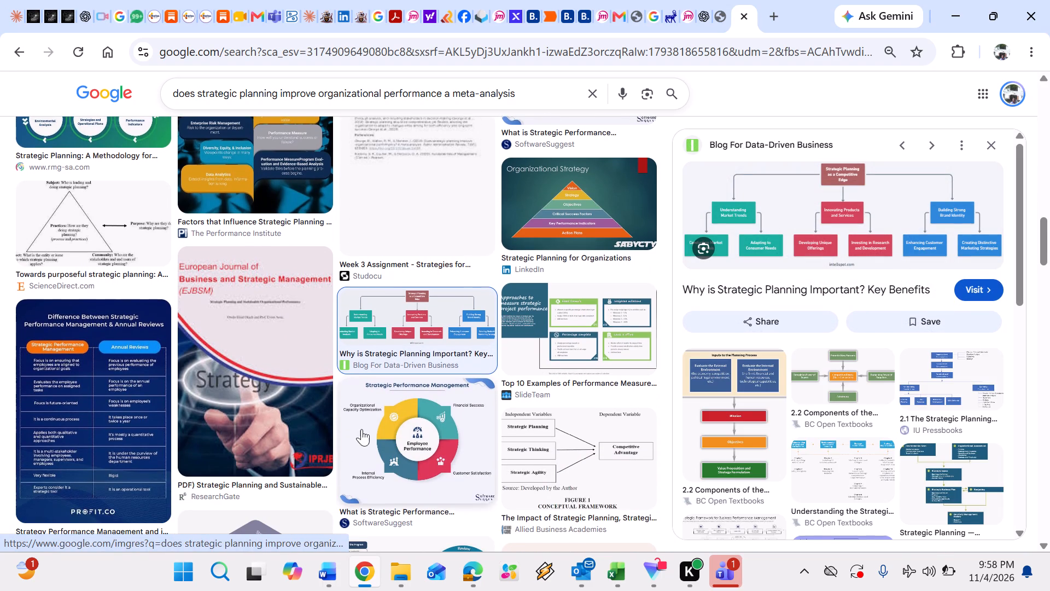
click(252, 417)
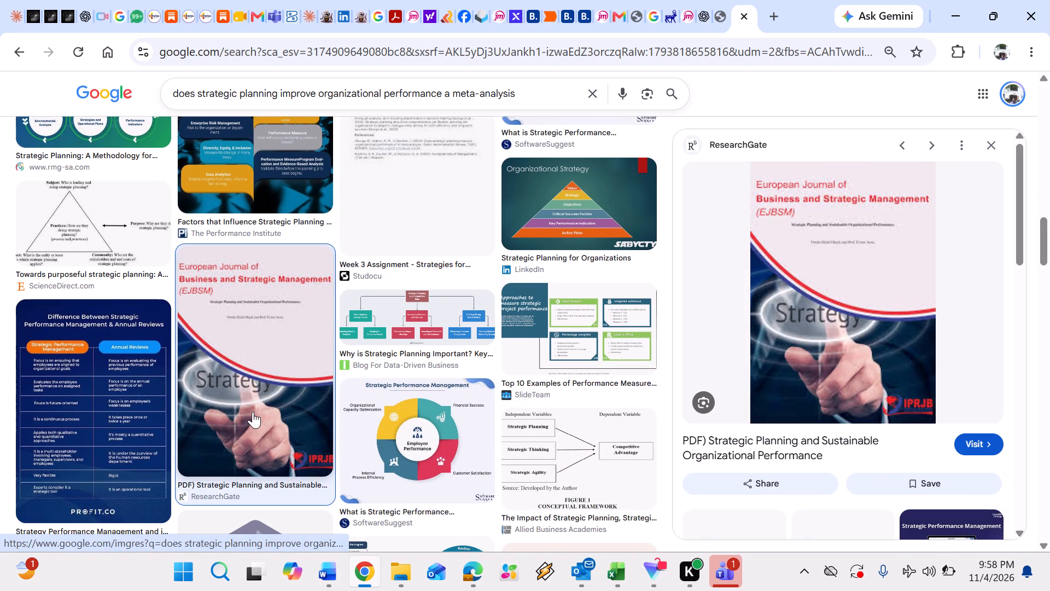
scroll(445, 436, down, 3)
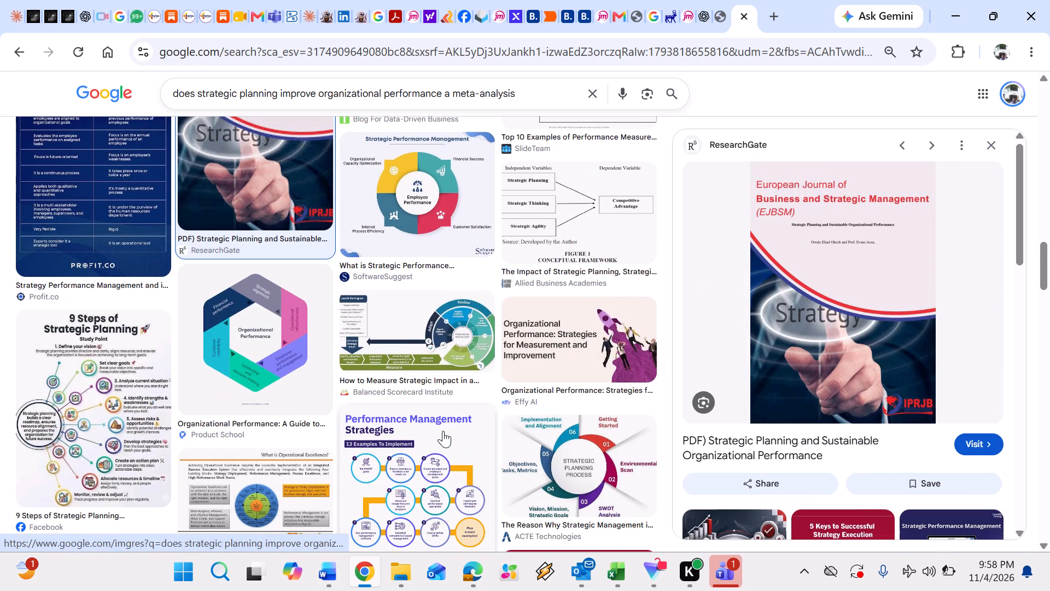
click(94, 378)
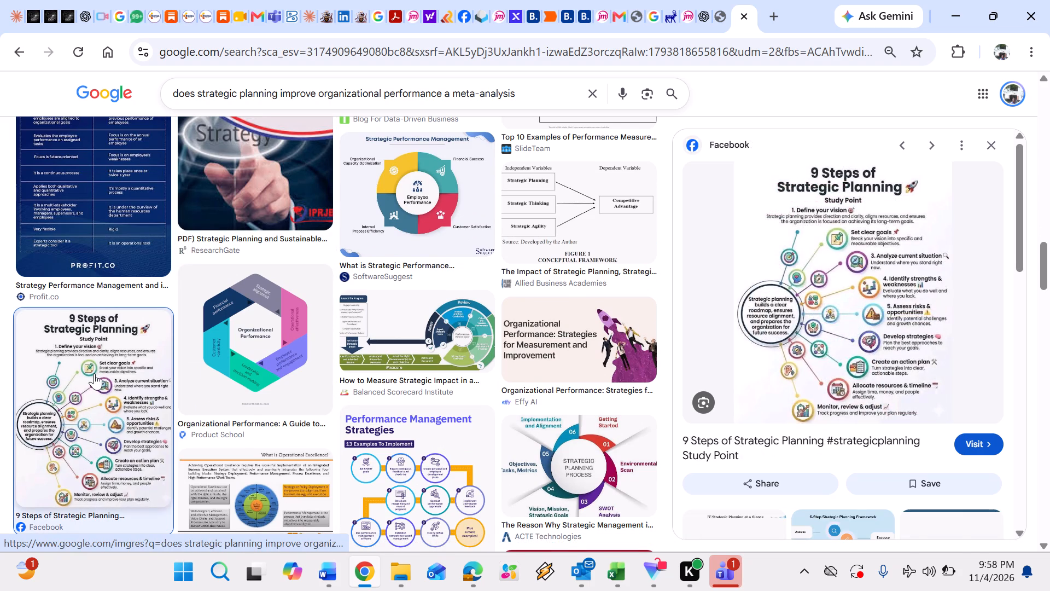
Open the ACTE Technologies "Strategic Planning Process" image from the results and copy the image.
click(551, 458)
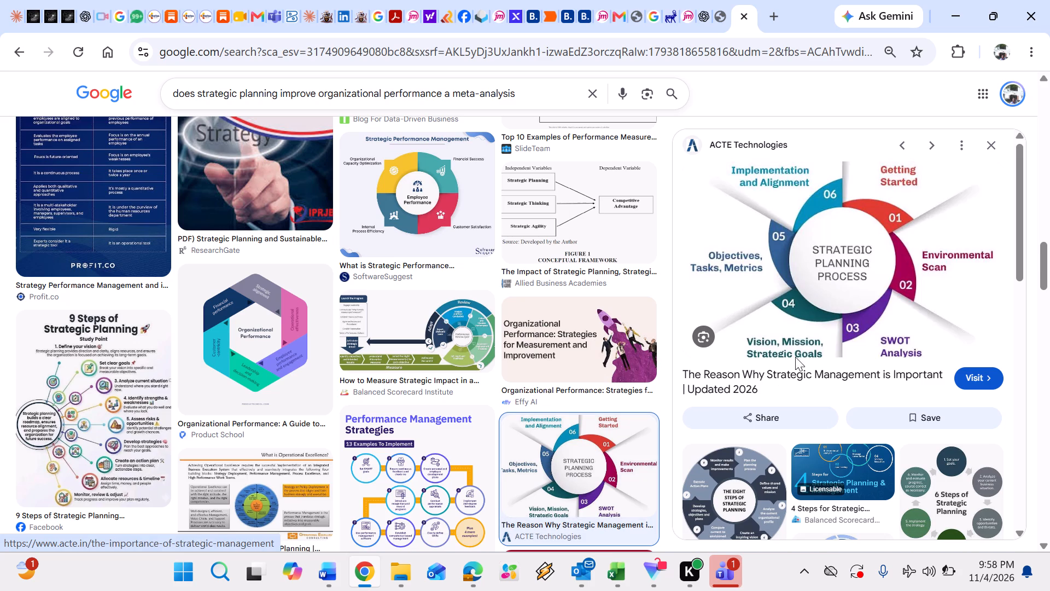
right_click(850, 257)
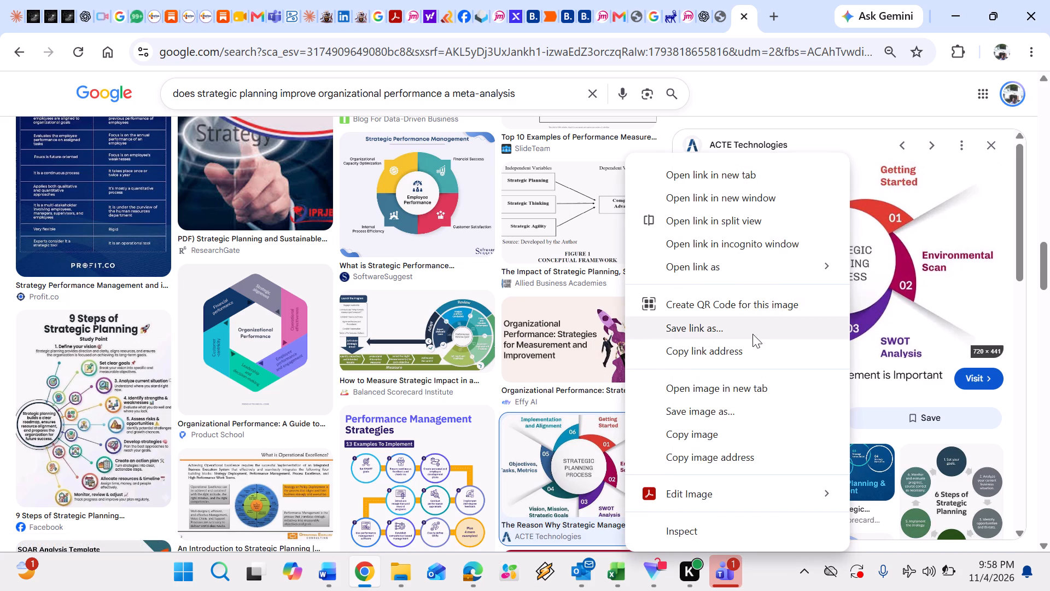
click(702, 439)
Return to the Substack draft and place the cursor after the paragraph ending "the true value of planning.".
click(71, 22)
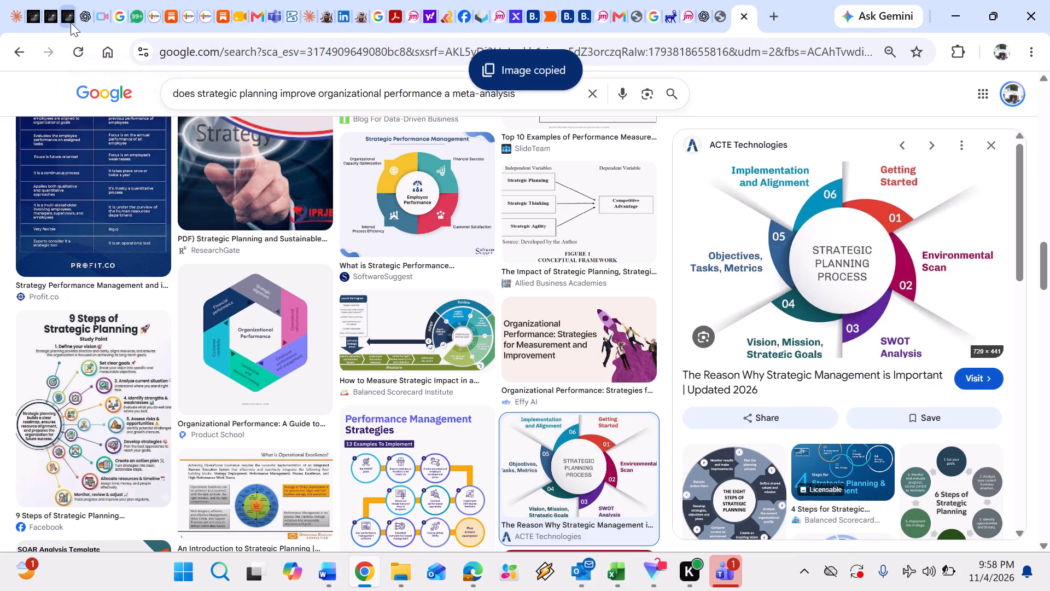
scroll(389, 415, down, 8)
click(715, 263)
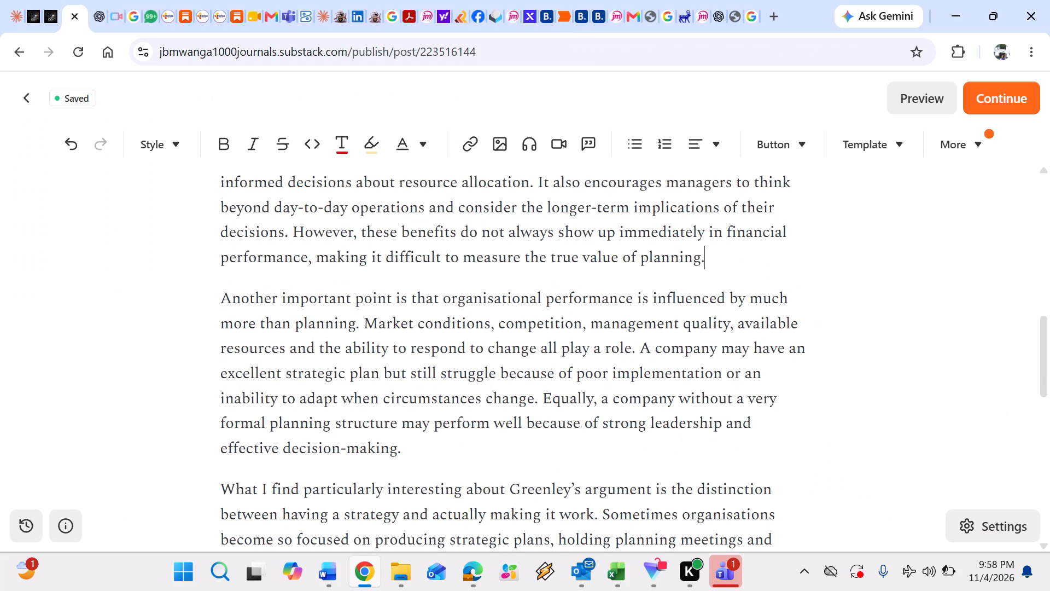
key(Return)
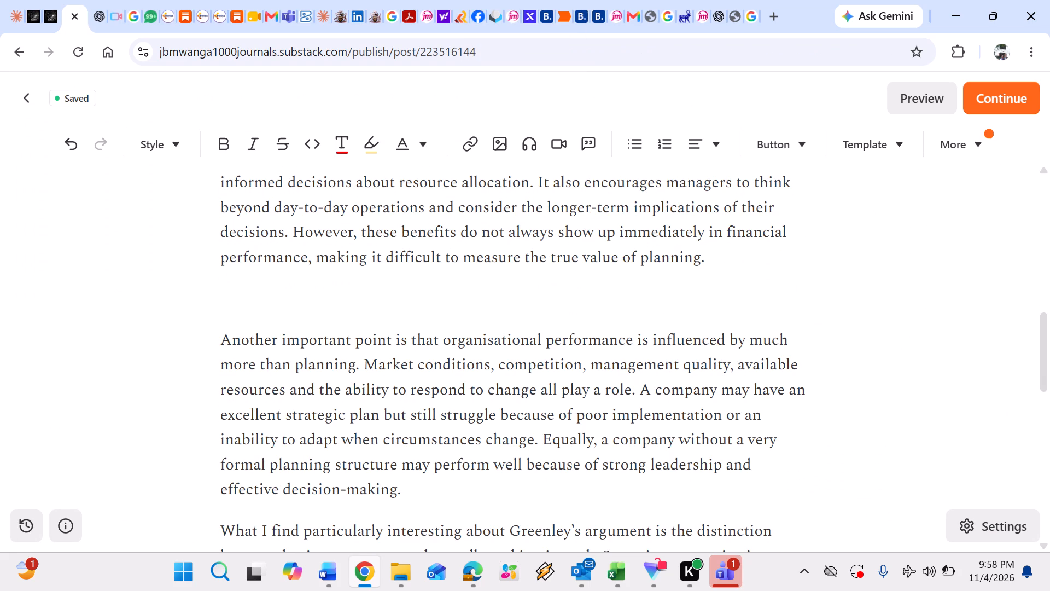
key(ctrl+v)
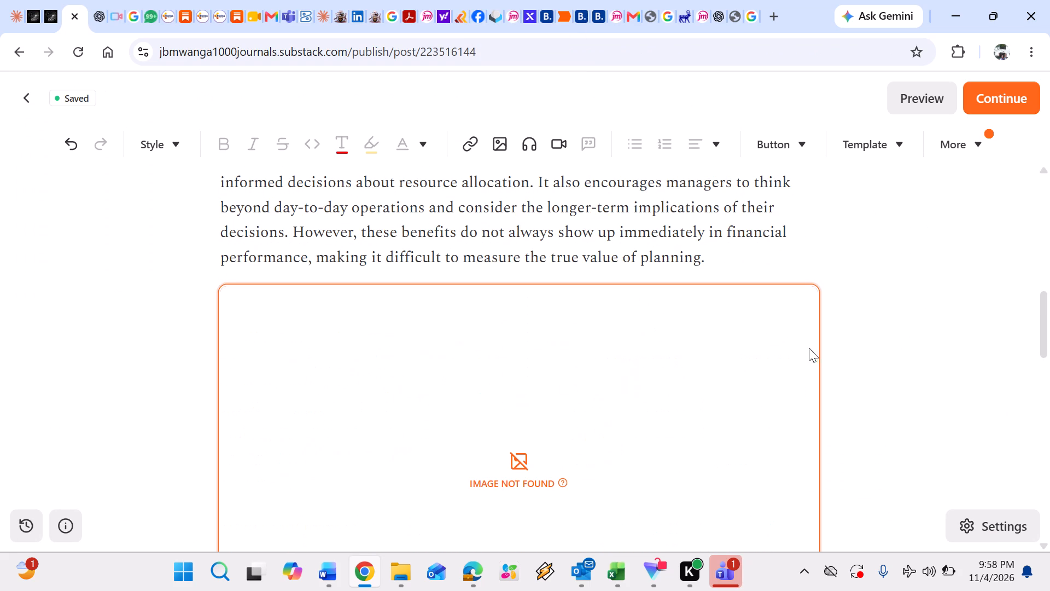
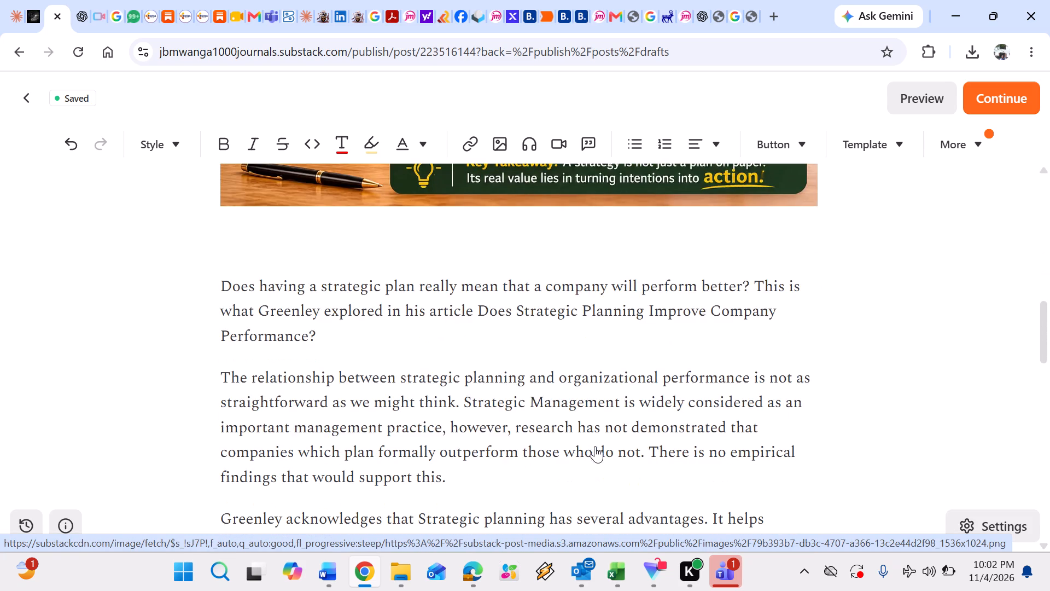
scroll(595, 446, up, 4)
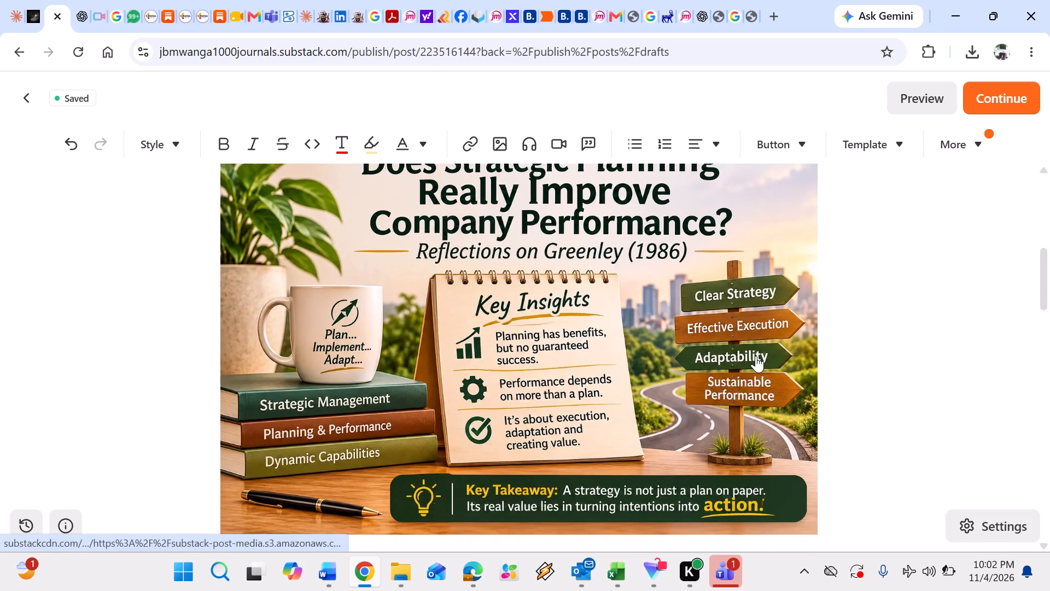
Proceed to the post's publishing settings and turn off delivery via email and the Substack app.
click(1016, 97)
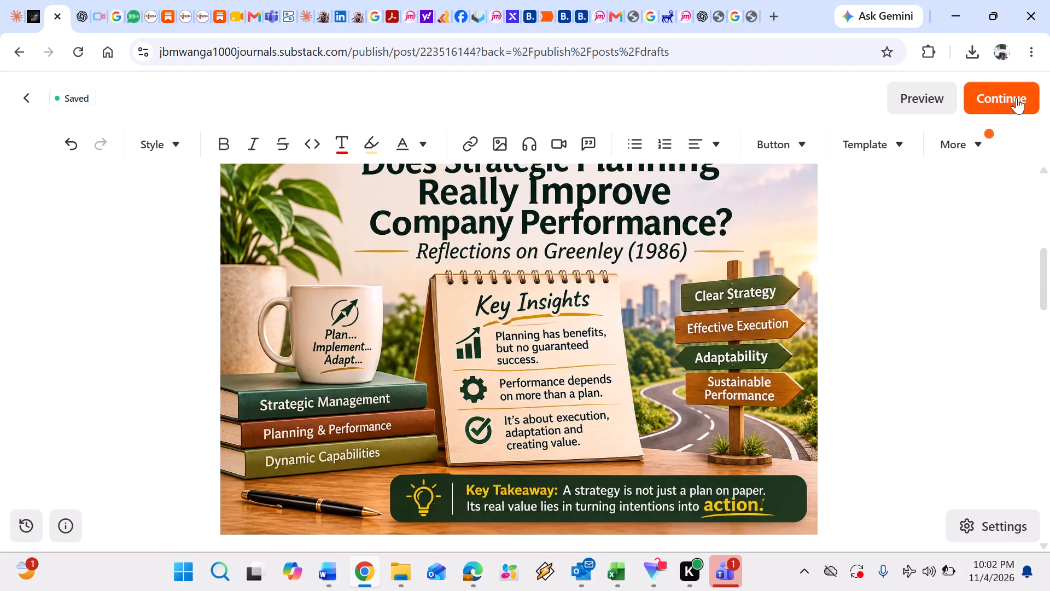
scroll(868, 230, down, 2)
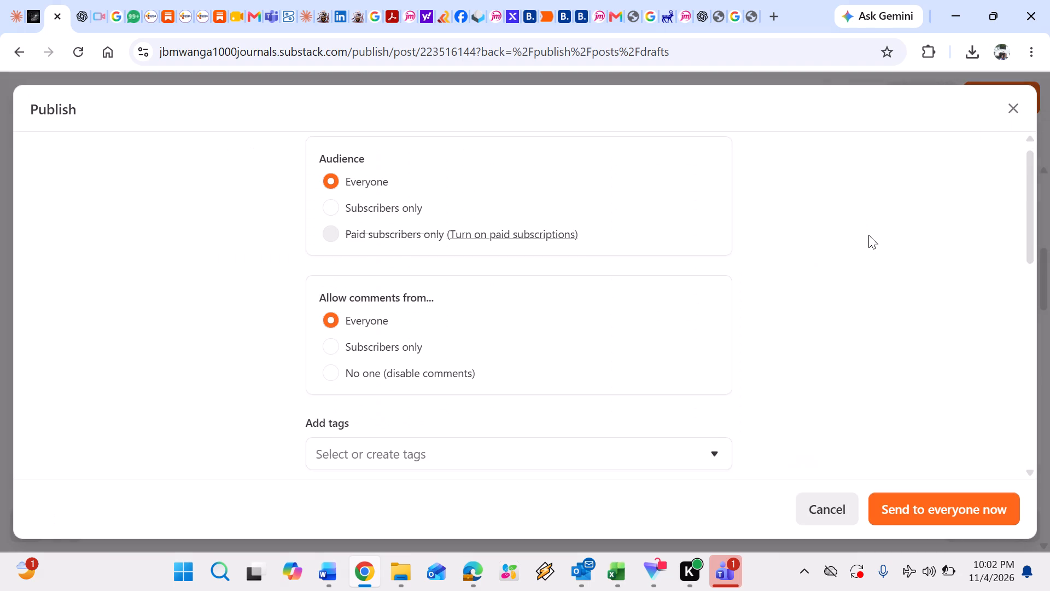
scroll(513, 439, down, 7)
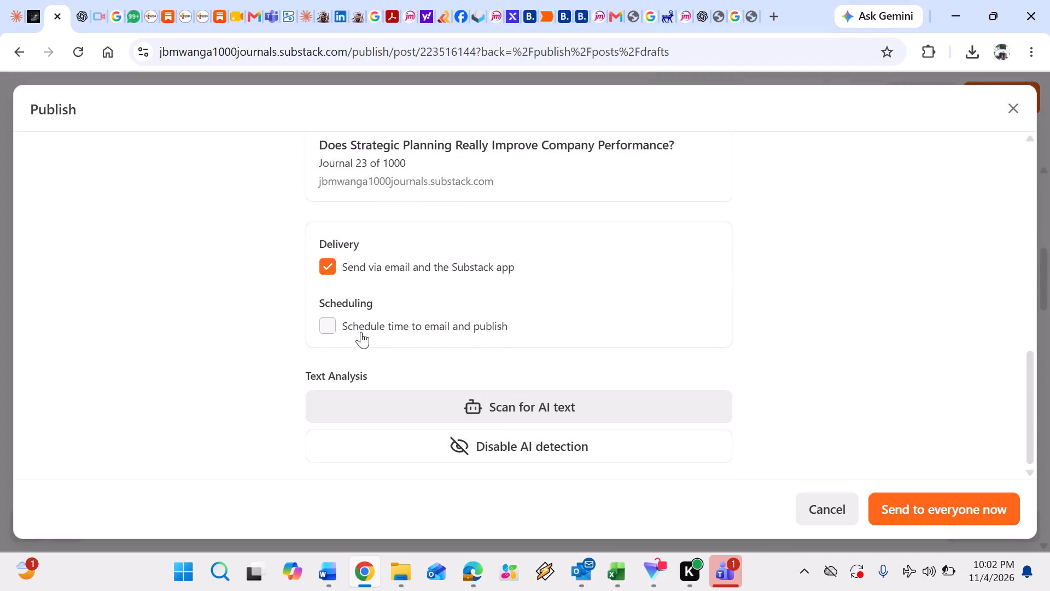
click(327, 272)
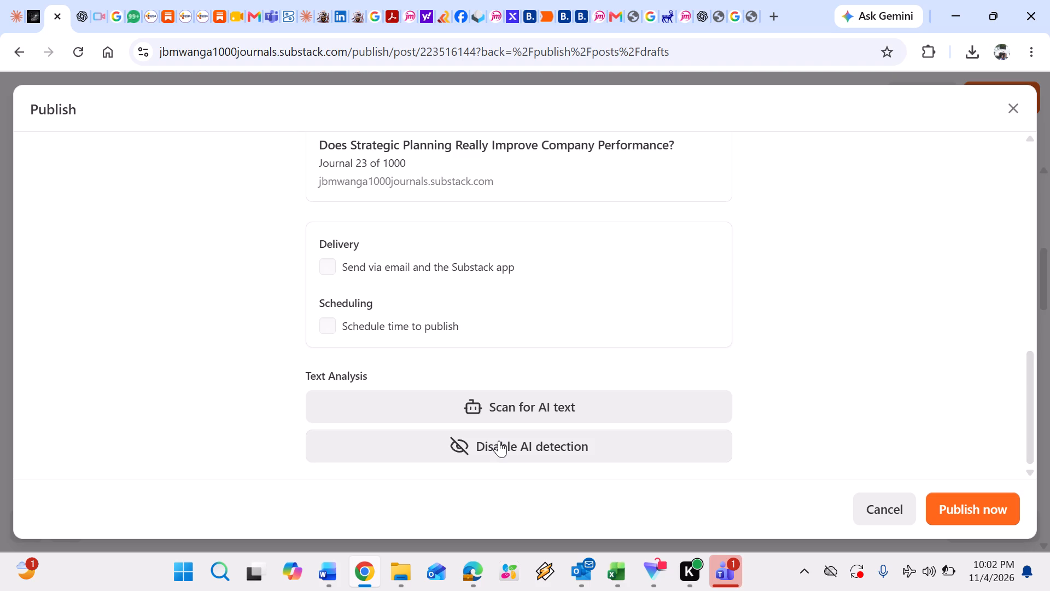
Scan the post for AI text twice, closing the analysis result each time.
click(512, 405)
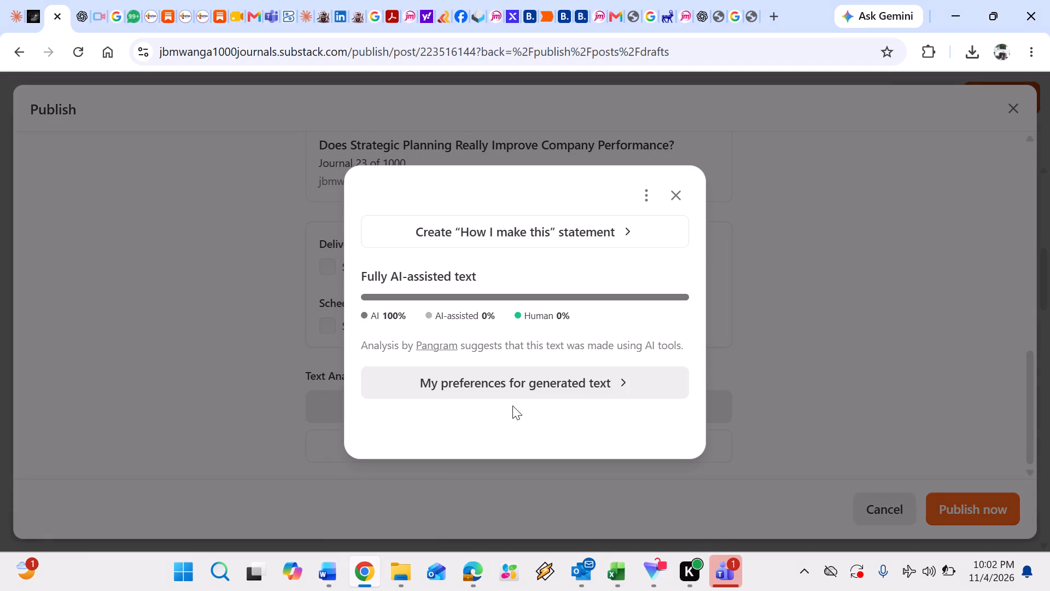
click(682, 195)
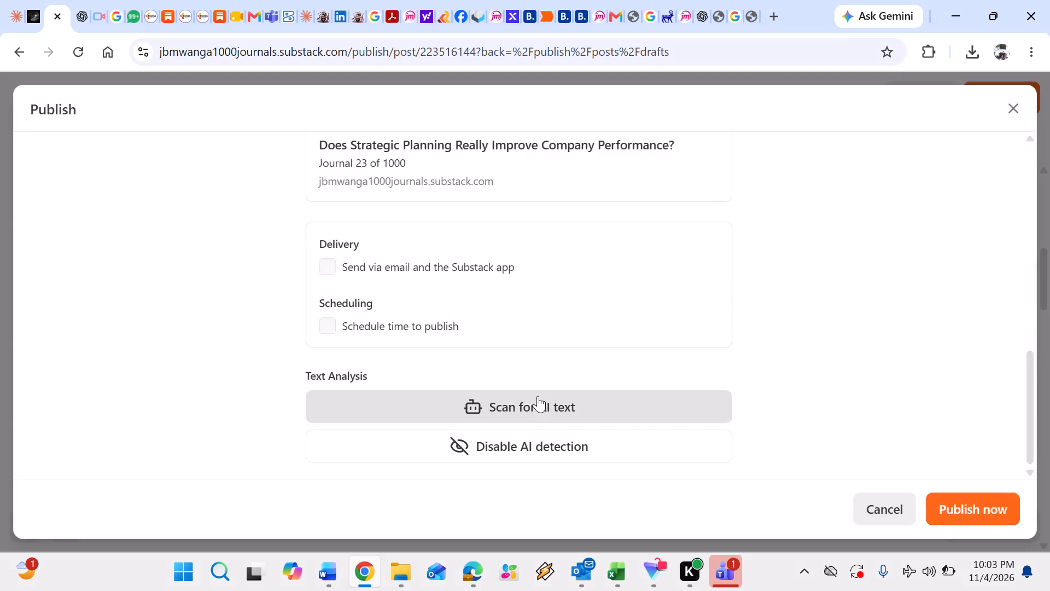
click(529, 407)
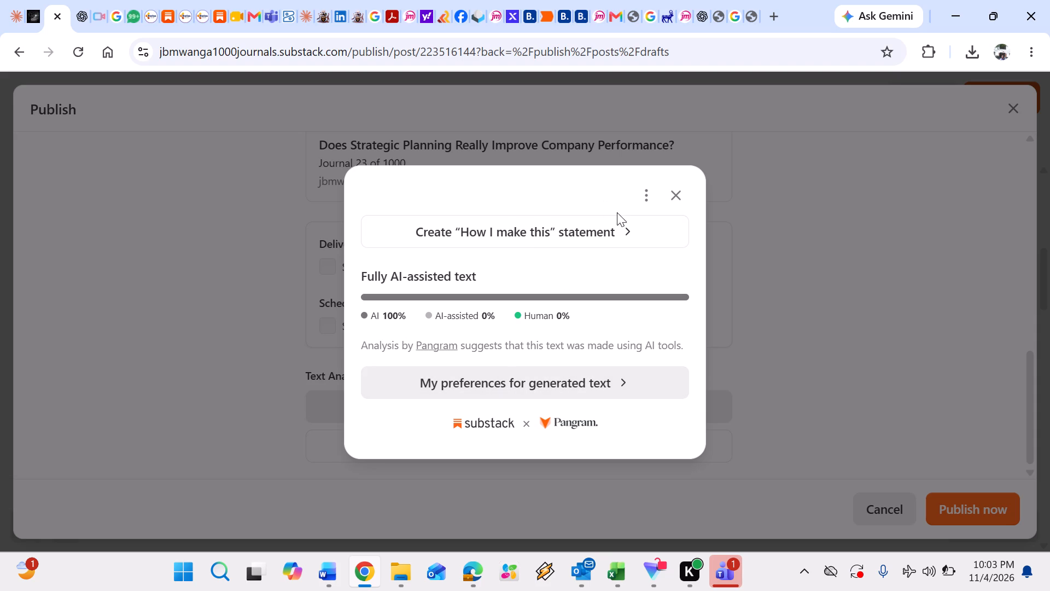
click(673, 197)
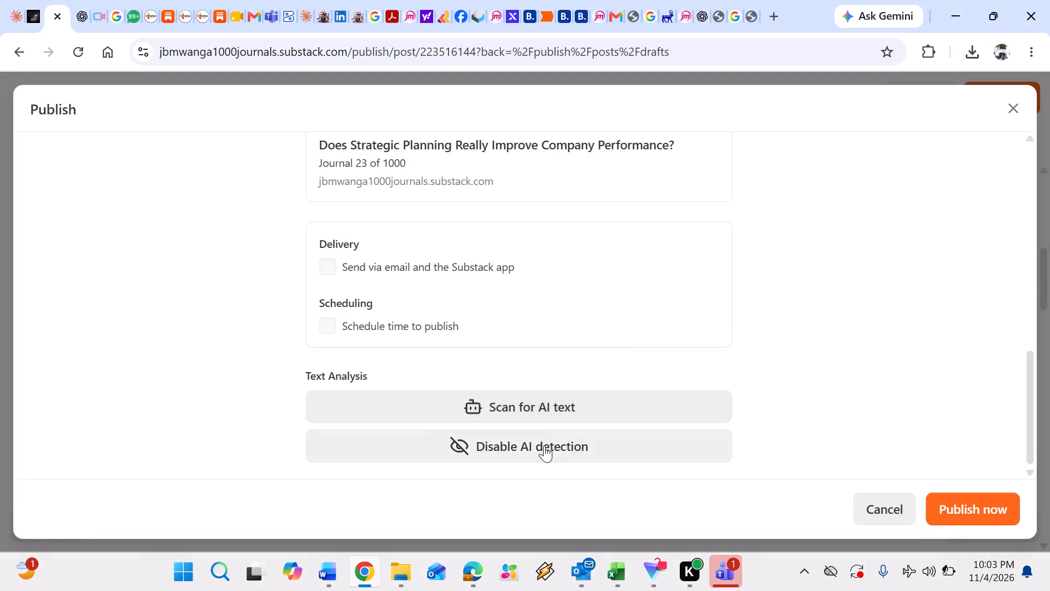
Disable AI detection for the post.
click(544, 445)
scroll(578, 402, down, 3)
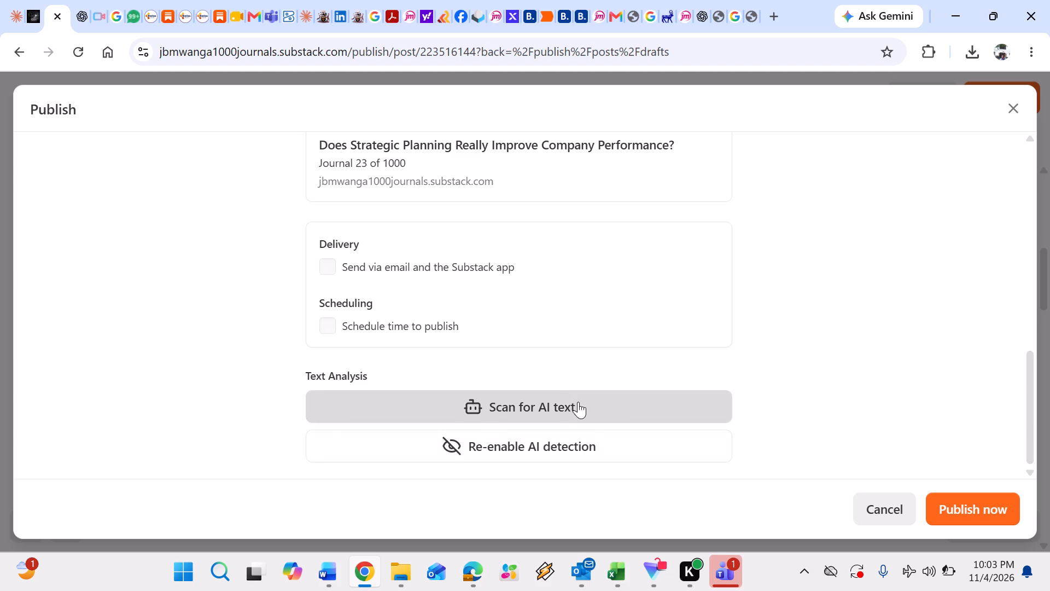
Publish the post "Does Strategic Planning Really Improve Company Performance?" immediately, without scheduling.
scroll(578, 402, up, 4)
scroll(578, 403, down, 3)
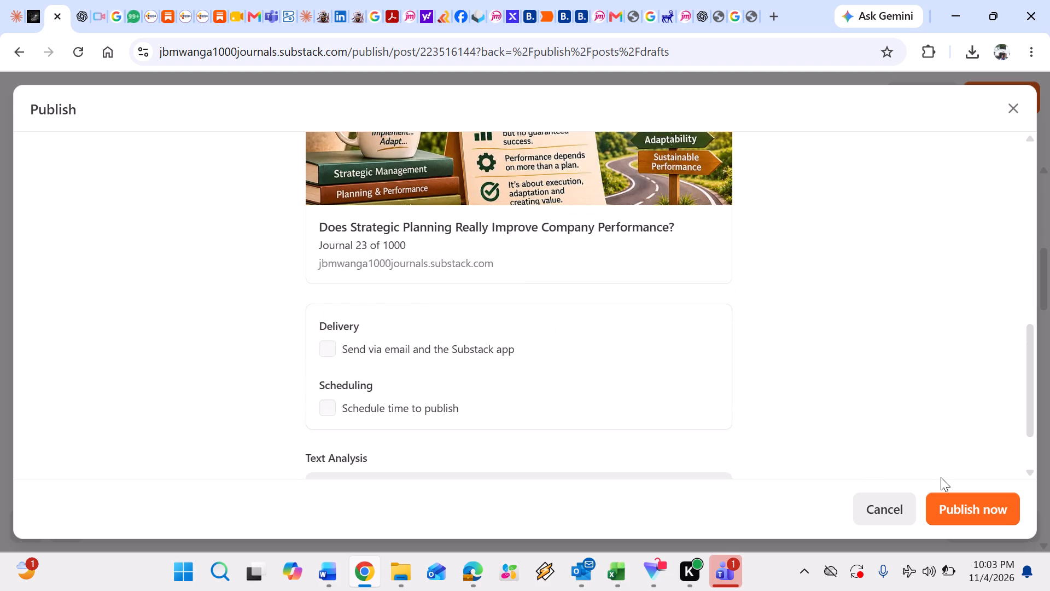
click(963, 506)
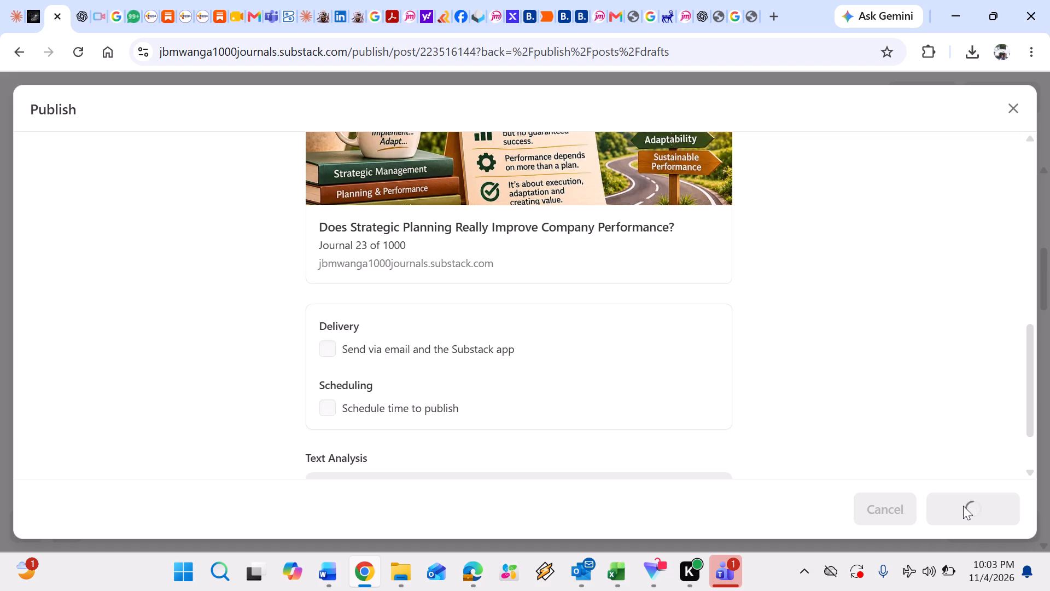
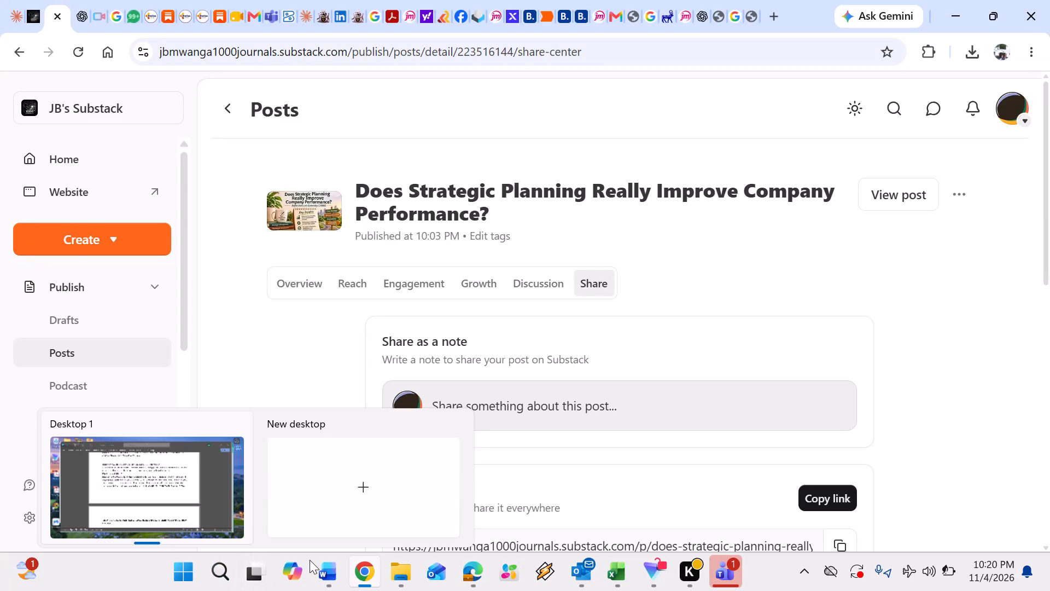
Switch to Document13 in Word and return to the earlier paragraphs of the strategic planning summary.
click(324, 565)
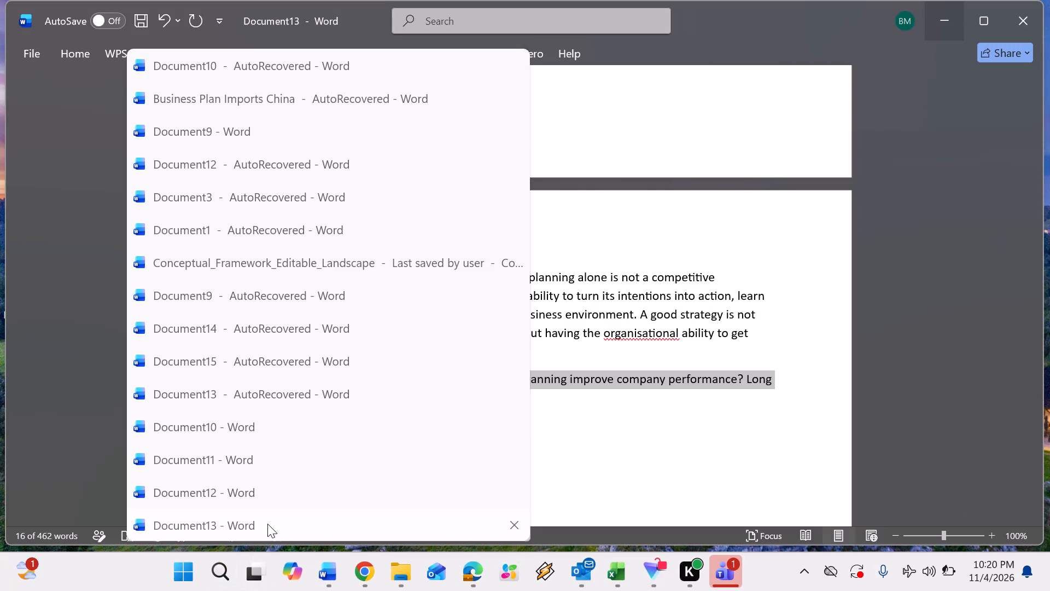
click(267, 522)
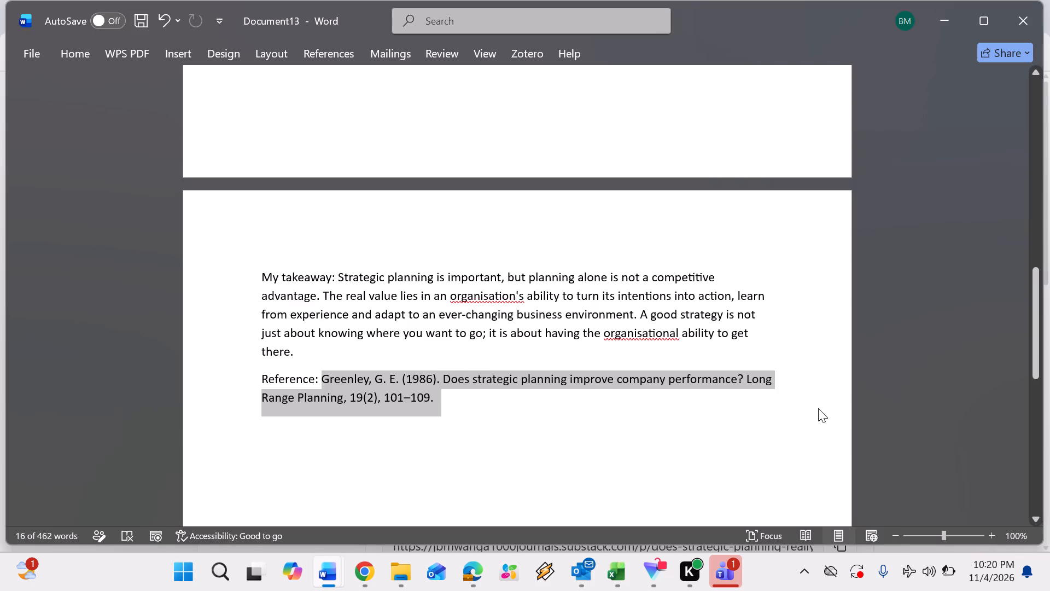
drag(1035, 345, 1031, 326)
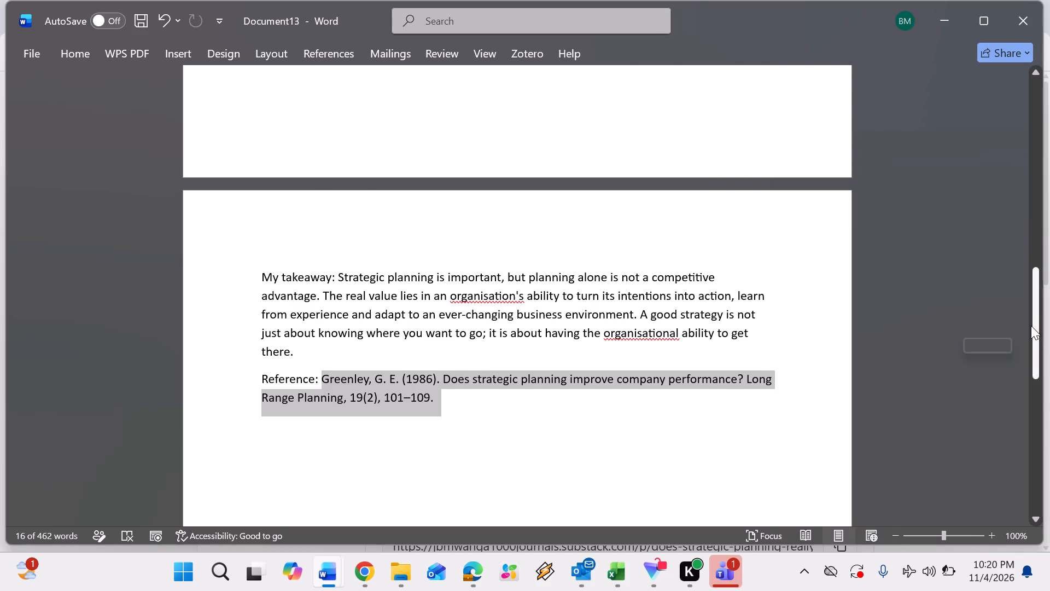
drag(1031, 326, 1039, 201)
click(1039, 201)
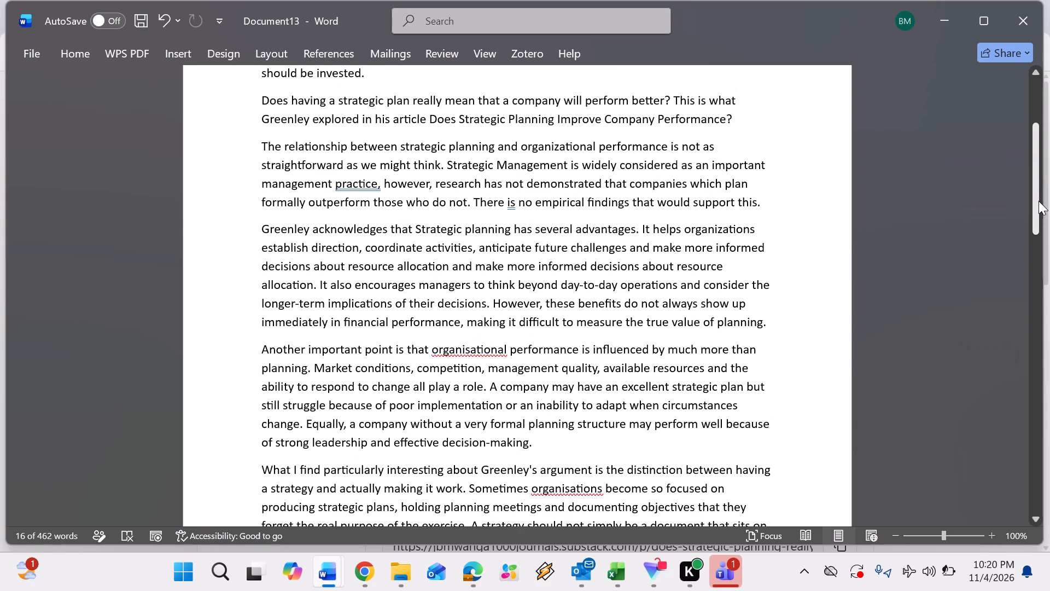
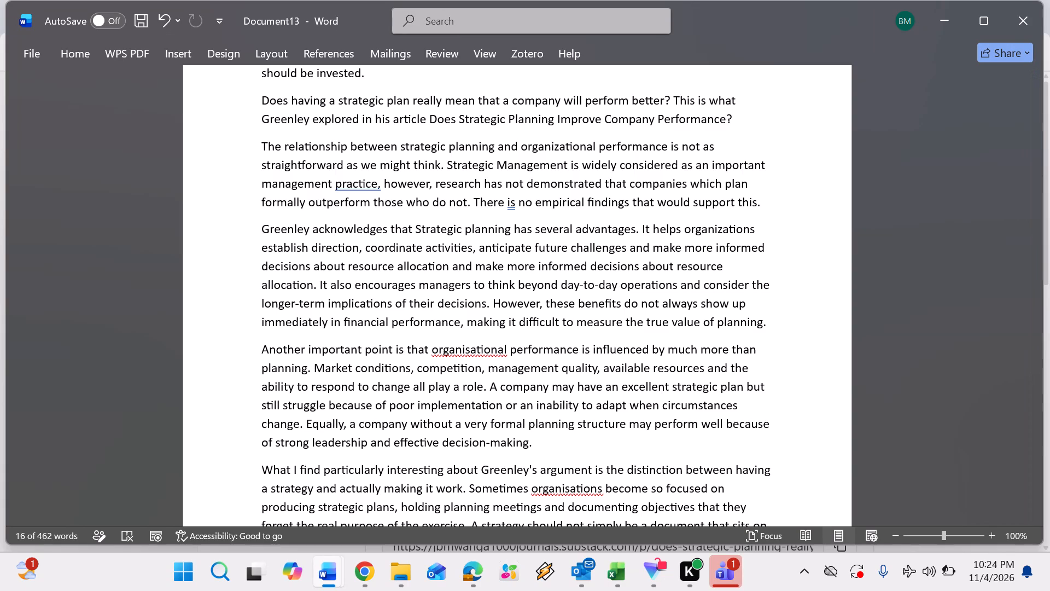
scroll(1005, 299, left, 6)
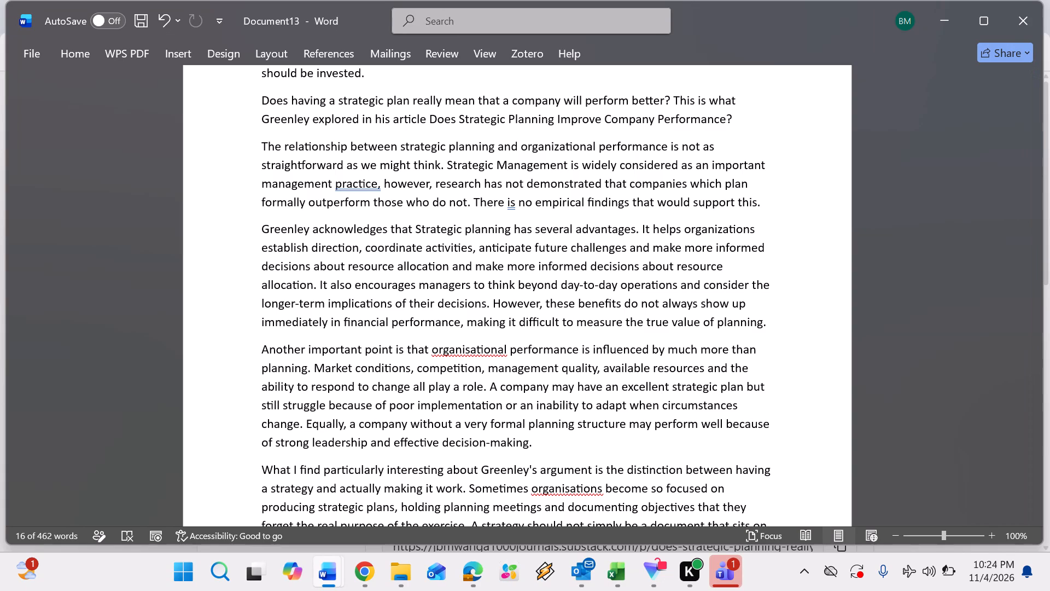